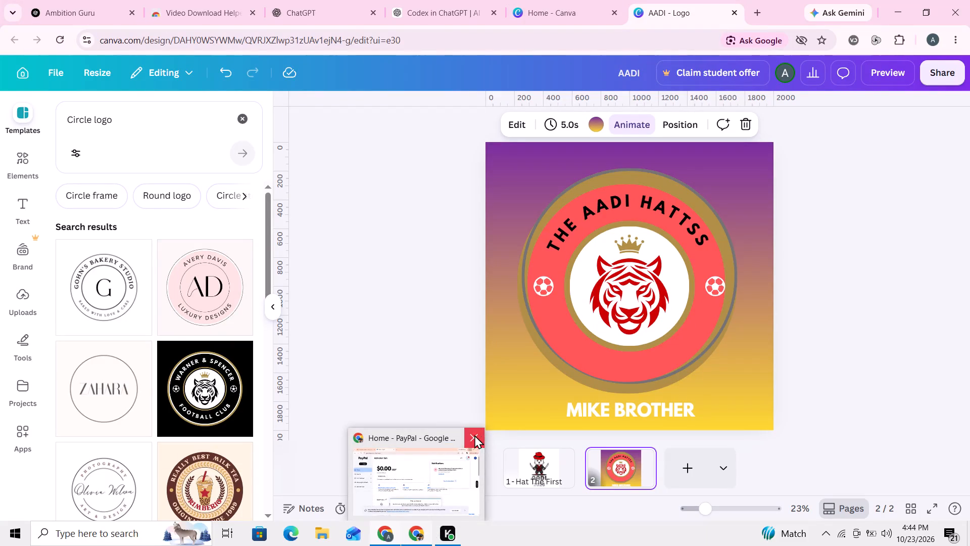
# Close the PayPal browser window.
pyautogui.click(474, 435)
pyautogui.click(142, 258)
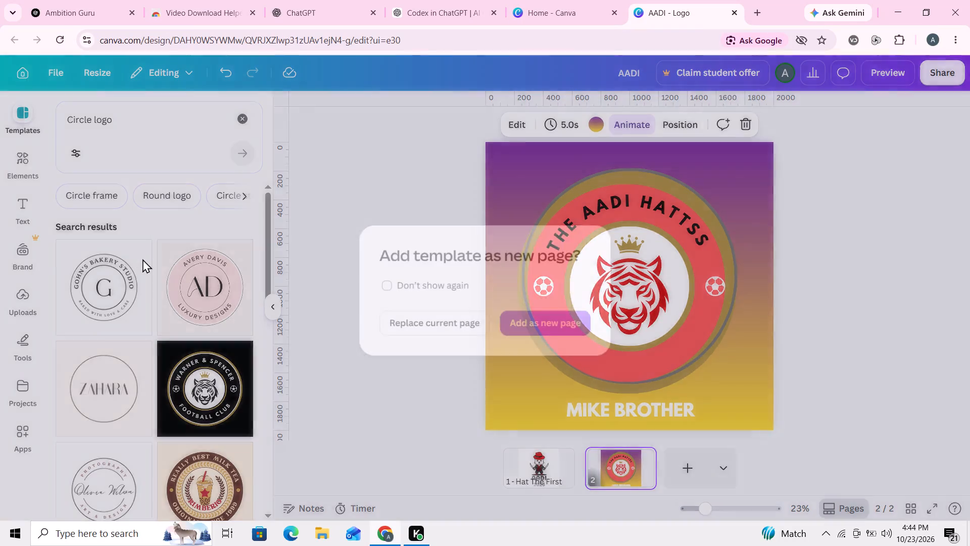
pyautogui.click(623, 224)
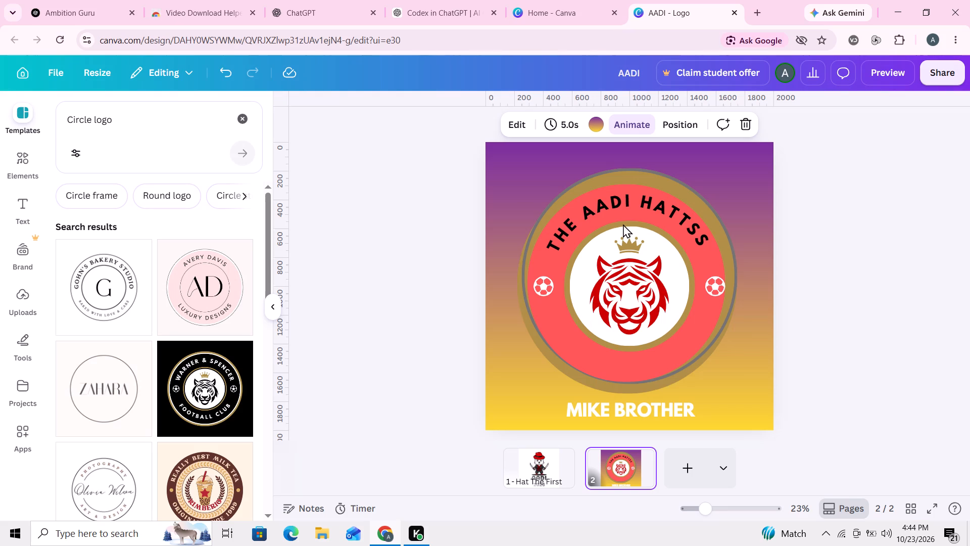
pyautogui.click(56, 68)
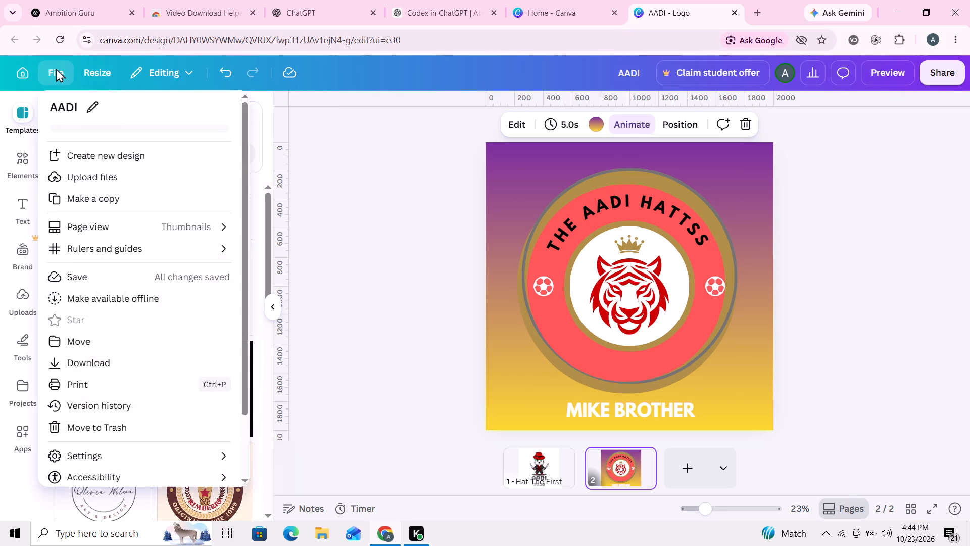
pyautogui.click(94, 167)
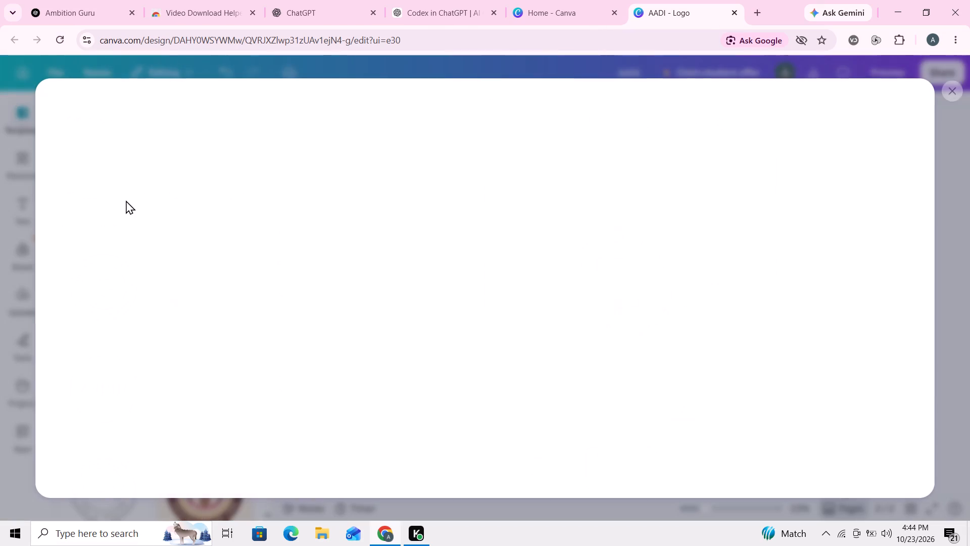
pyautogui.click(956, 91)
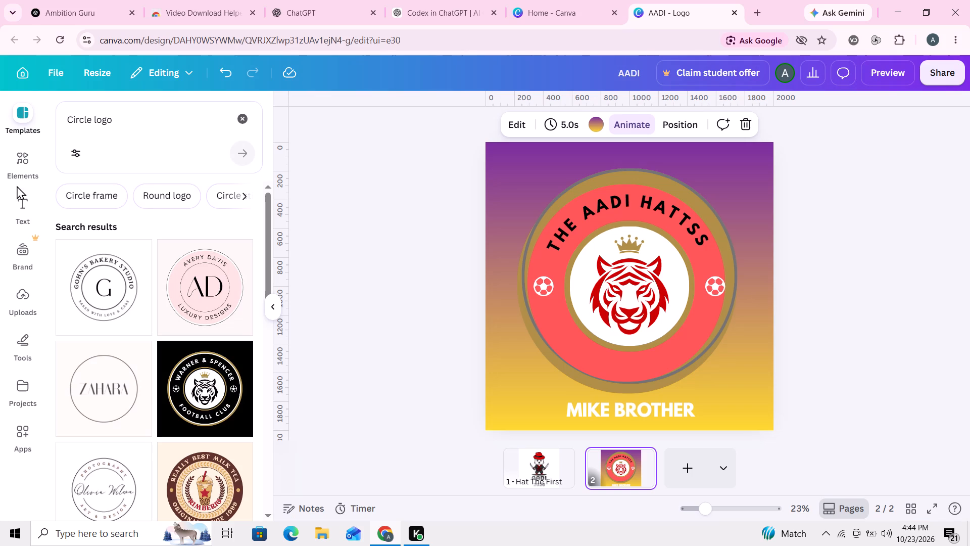
# Return to the Canva home page and create a new blank 1920 × 1080 px presentation.
pyautogui.click(26, 77)
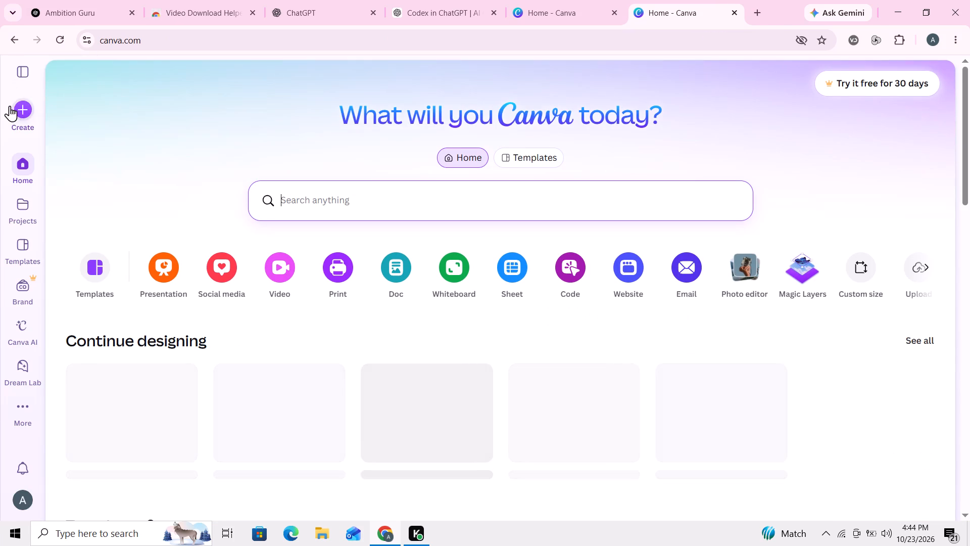
pyautogui.click(10, 106)
pyautogui.click(24, 113)
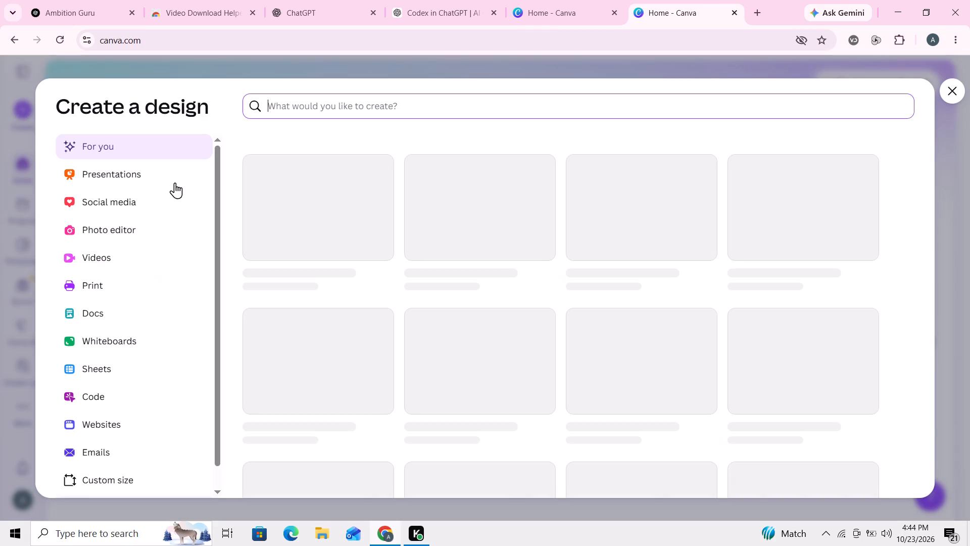
pyautogui.click(148, 171)
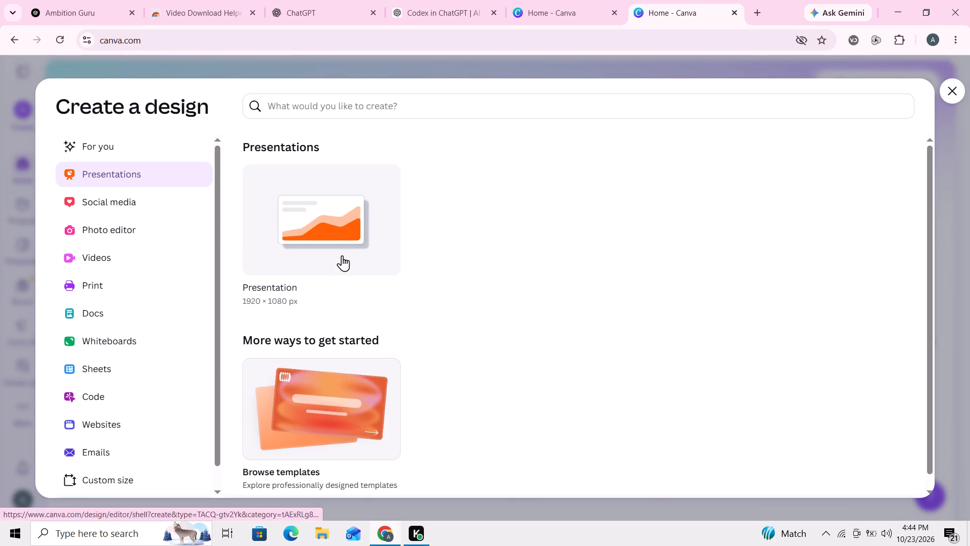
pyautogui.click(342, 256)
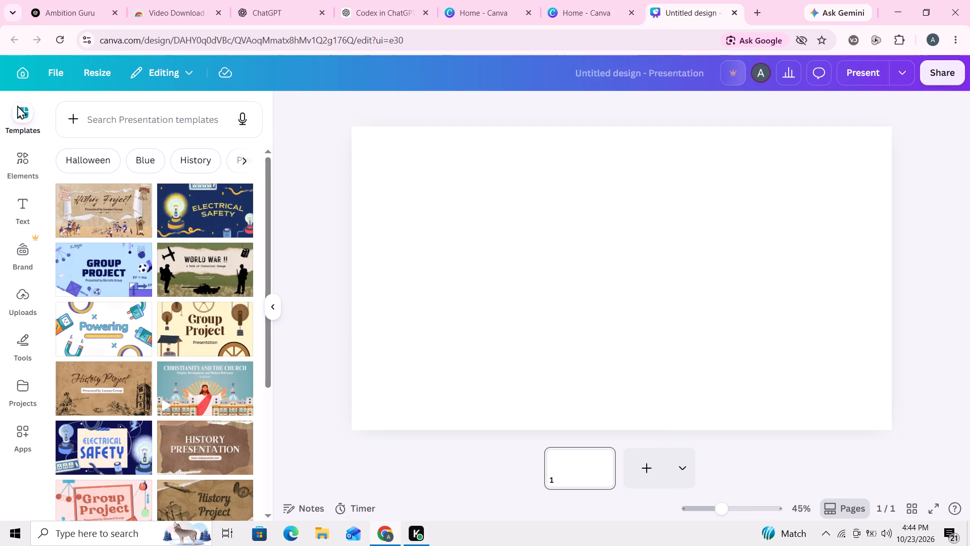
# Apply the "What is Electrical Safety?" page from the Blue and Yellow Illustrated Electrical Safety Presentation template to page 1.
pyautogui.click(187, 218)
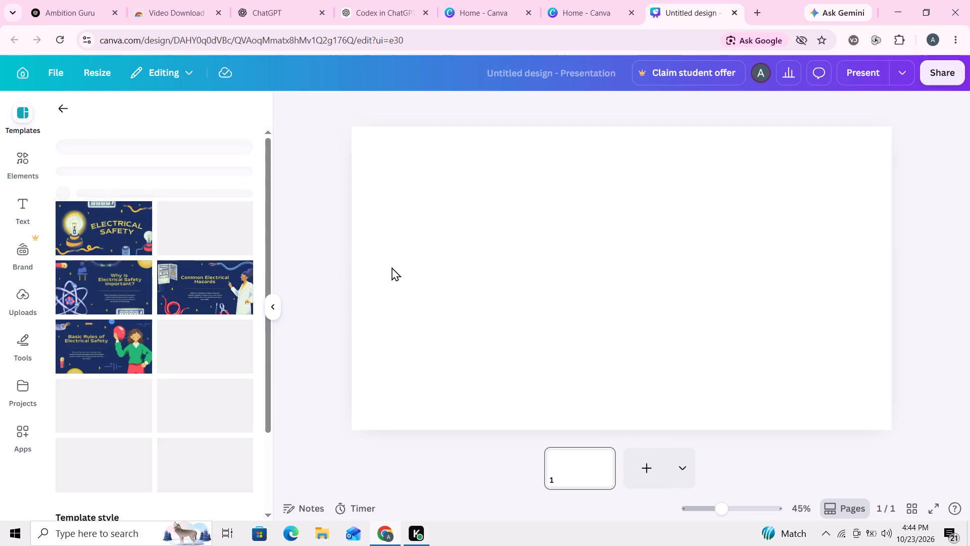
pyautogui.click(110, 271)
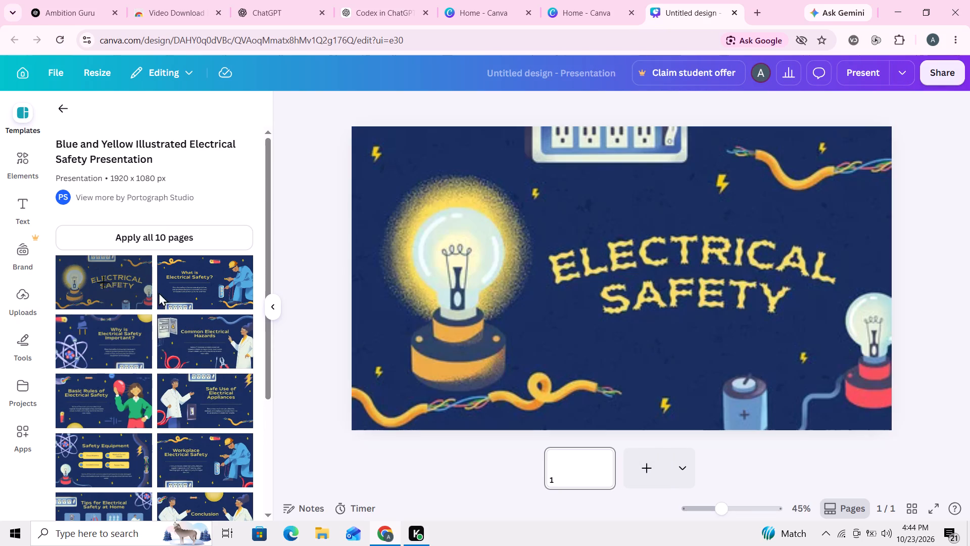
pyautogui.click(201, 296)
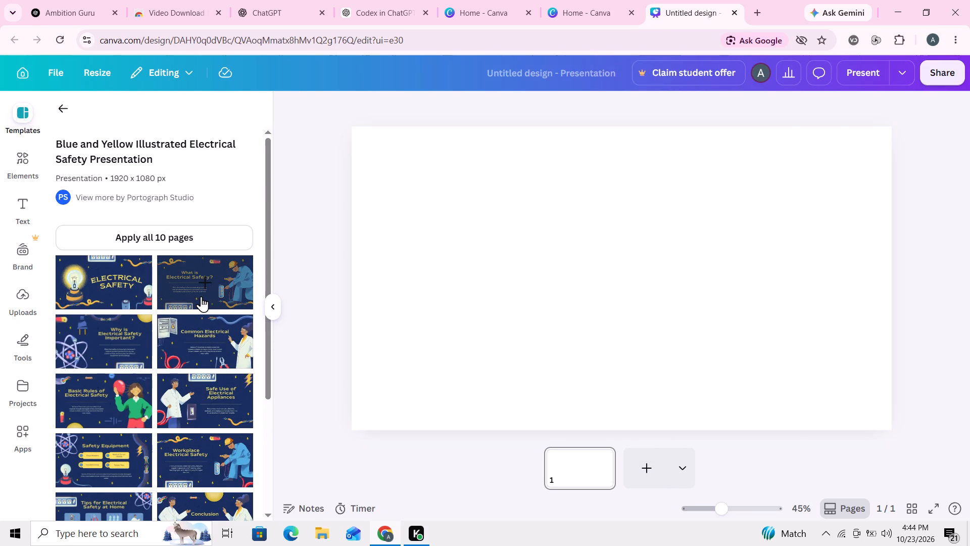
pyautogui.click(131, 351)
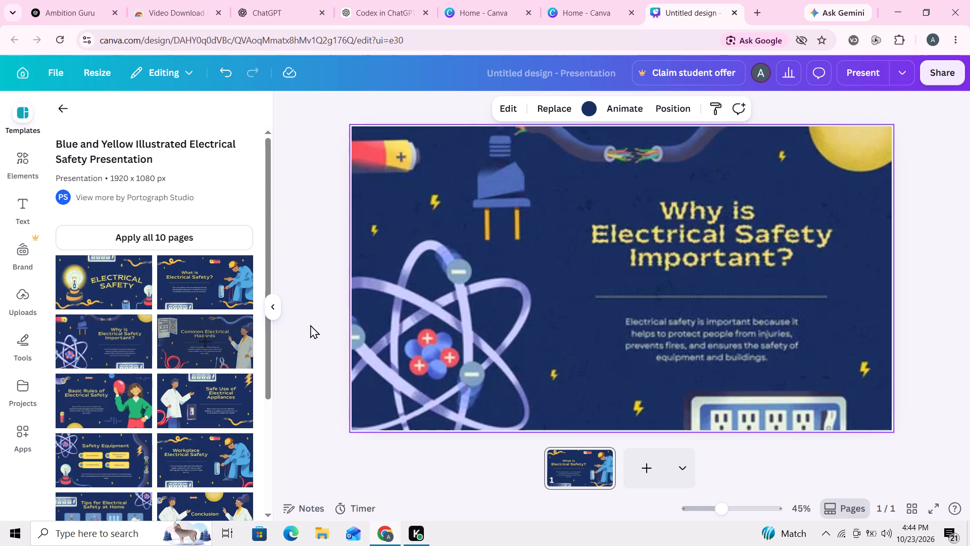
pyautogui.click(239, 323)
pyautogui.click(206, 265)
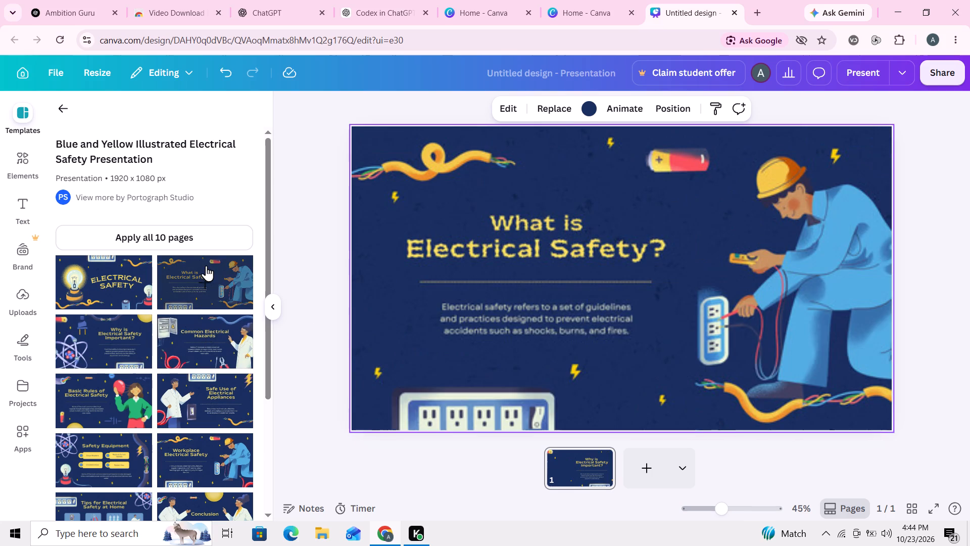
# Replace the "Electrical Safety?" line of the slide heading with "Wire".
pyautogui.click(601, 272)
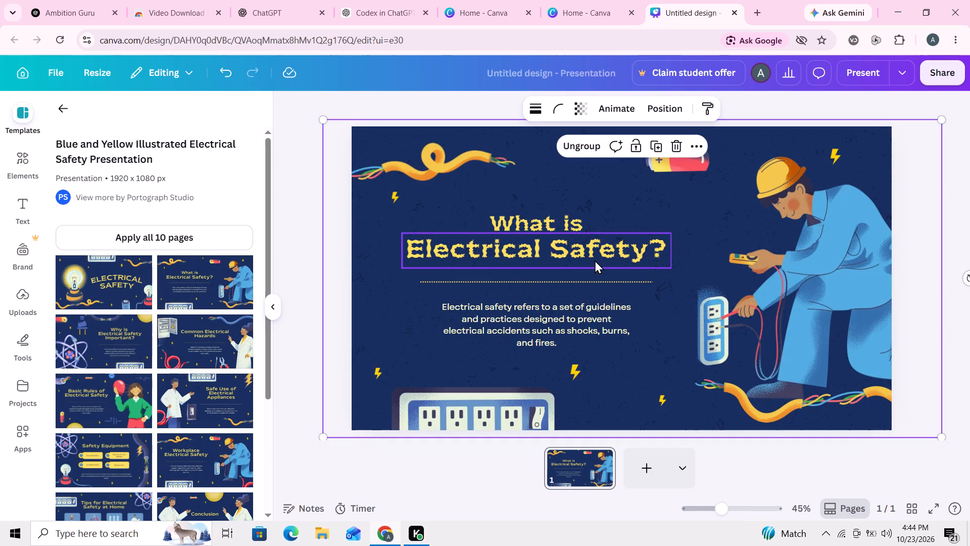
pyautogui.click(598, 256)
pyautogui.click(607, 256)
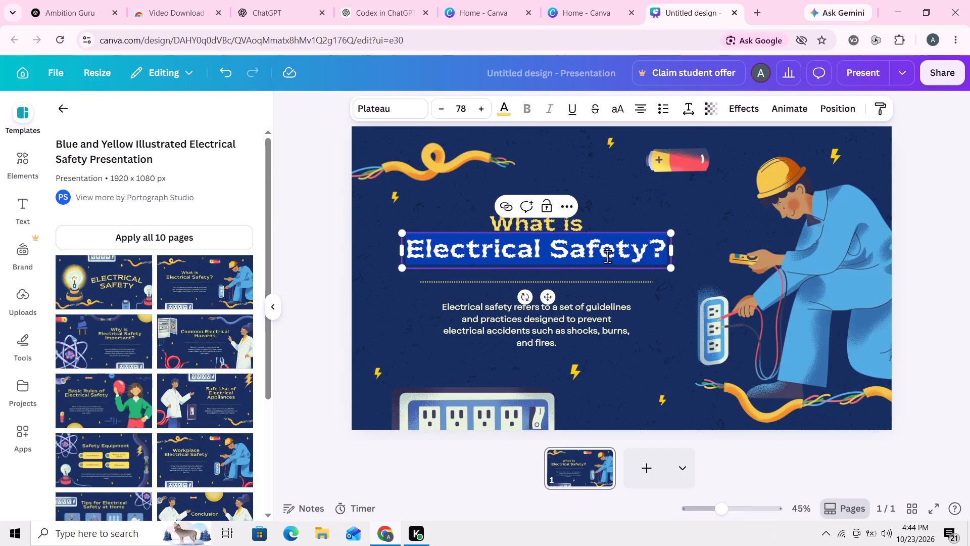
pyautogui.press('BackSpace')
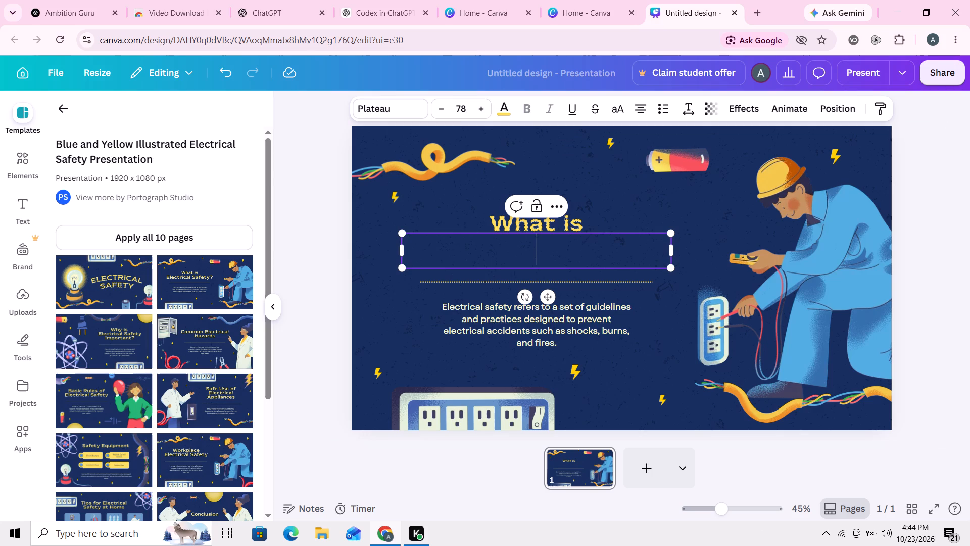
pyautogui.write('Wire')
pyautogui.press('space')
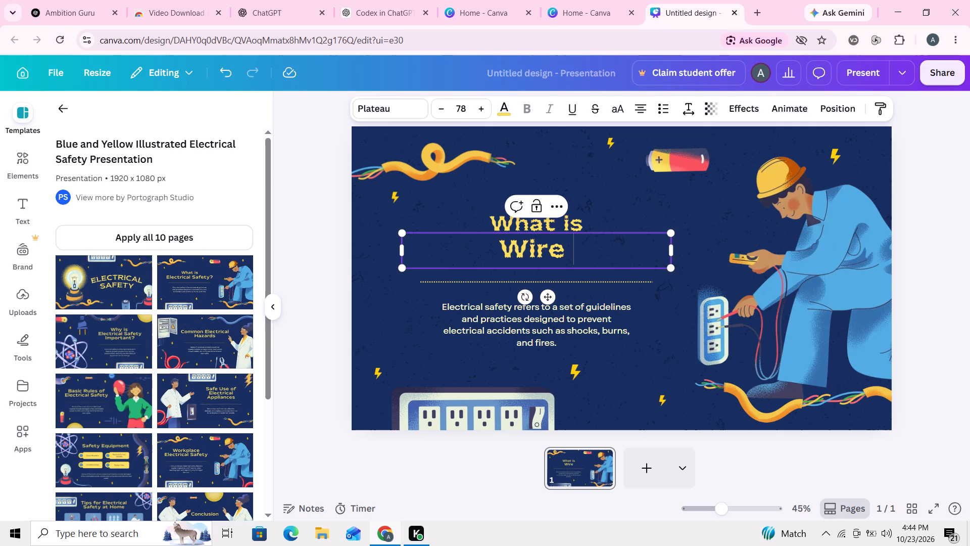
# Replace the body paragraph under the heading with "Wire in the electric term is the path of the electricity".
pyautogui.click(500, 328)
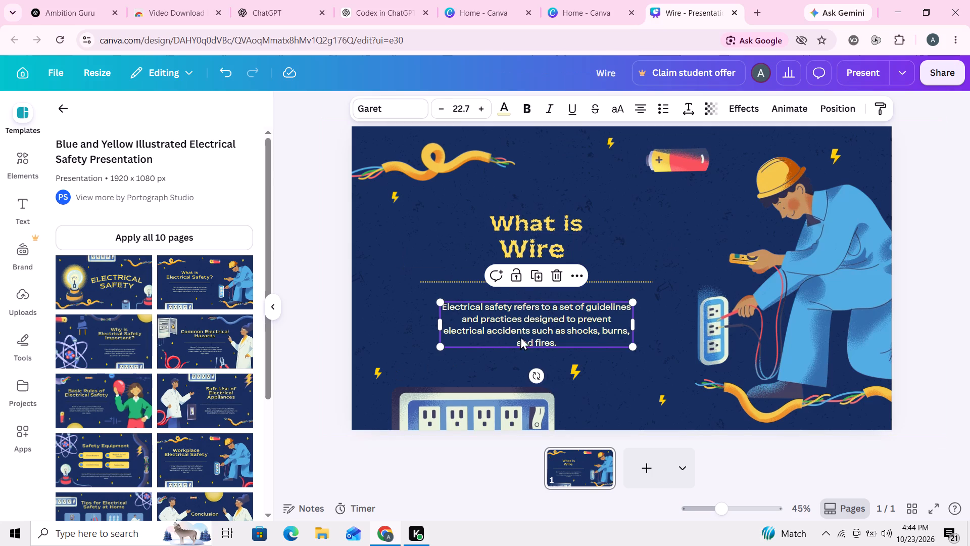
pyautogui.click(530, 338)
pyautogui.press('BackSpace')
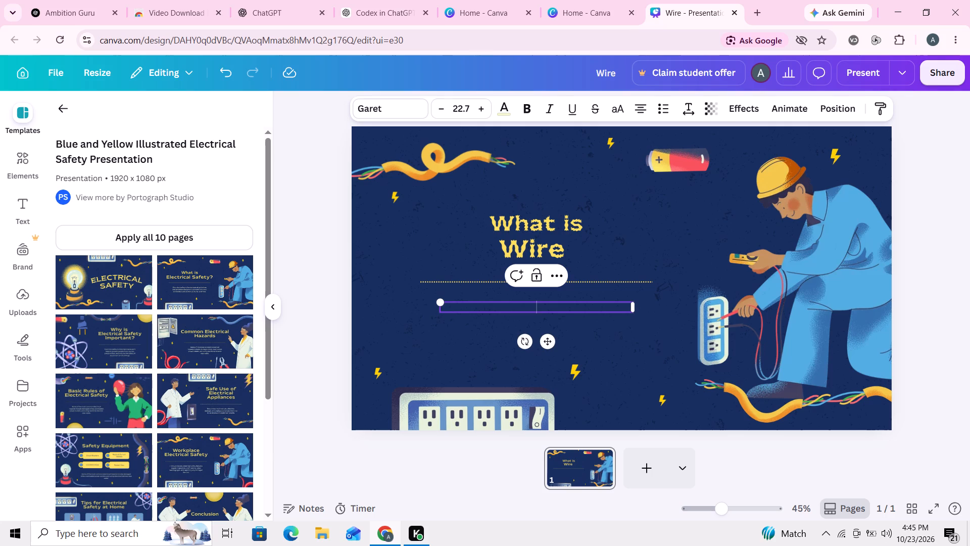
pyautogui.hotkey('shift', 'w')
pyautogui.write('ire')
pyautogui.press('space')
pyautogui.write('in the electg')
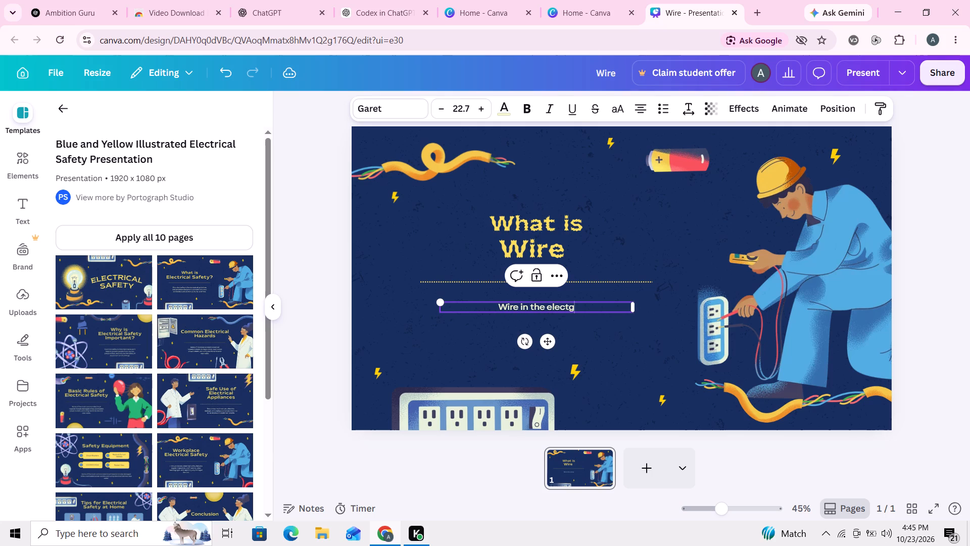
pyautogui.press('BackSpace')
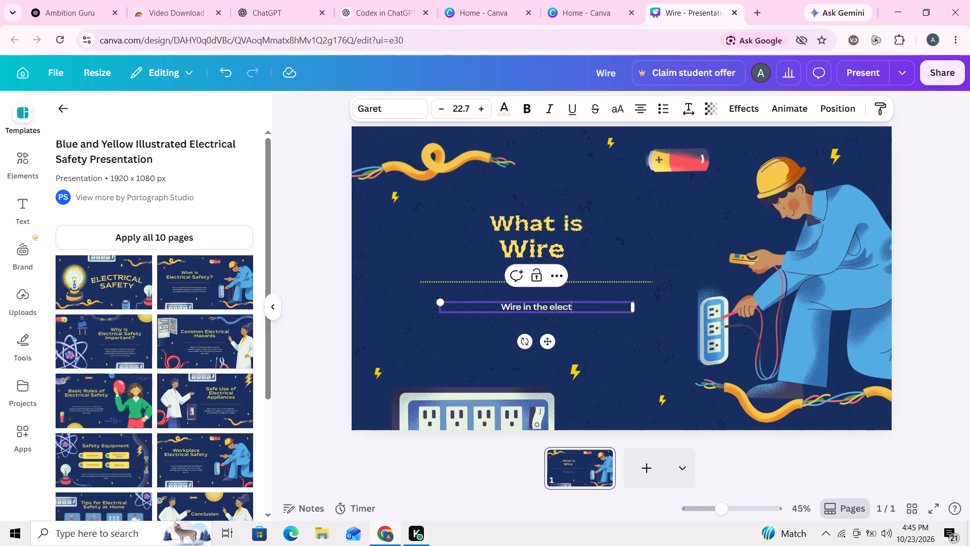
pyautogui.write('ric')
pyautogui.press('space')
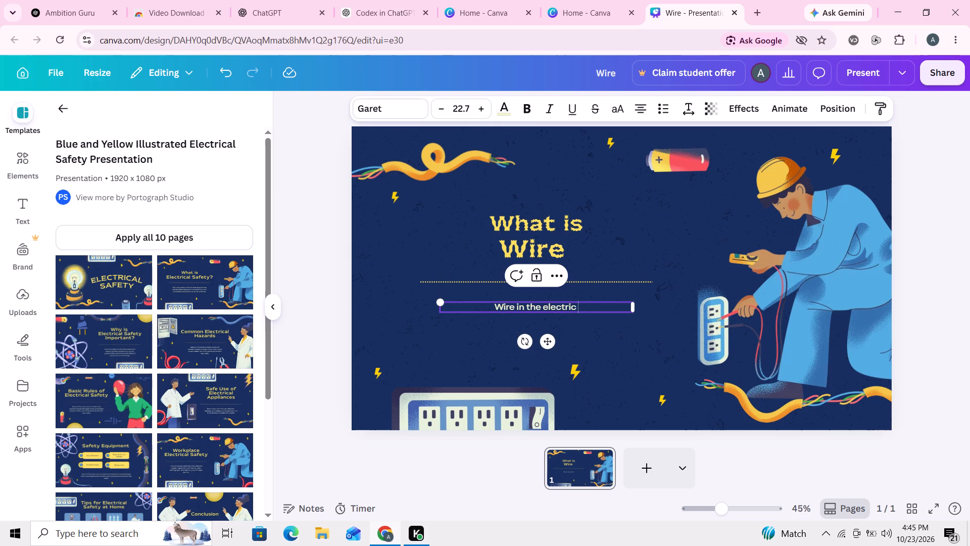
pyautogui.write('term is')
pyautogui.press('space')
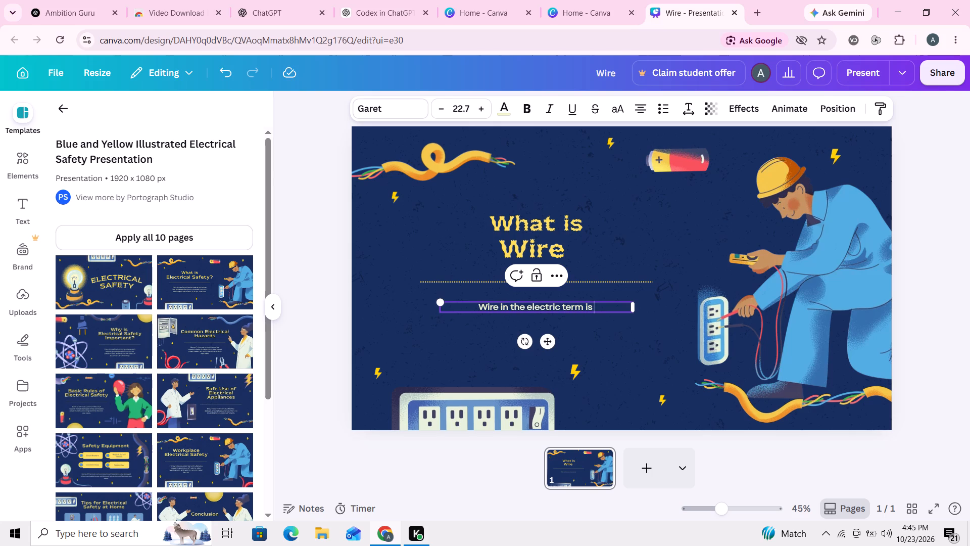
pyautogui.write('the path of the electriv')
pyautogui.press('BackSpace')
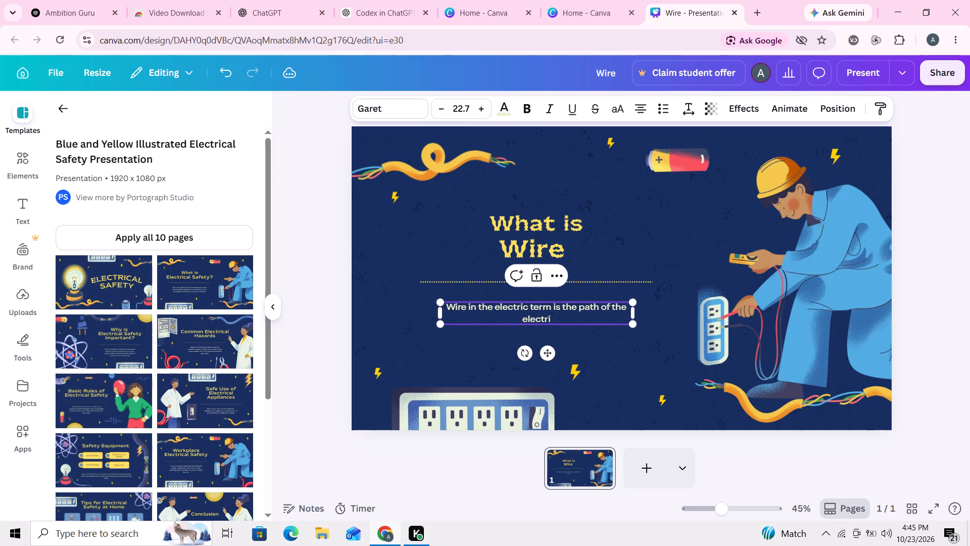
pyautogui.write('city')
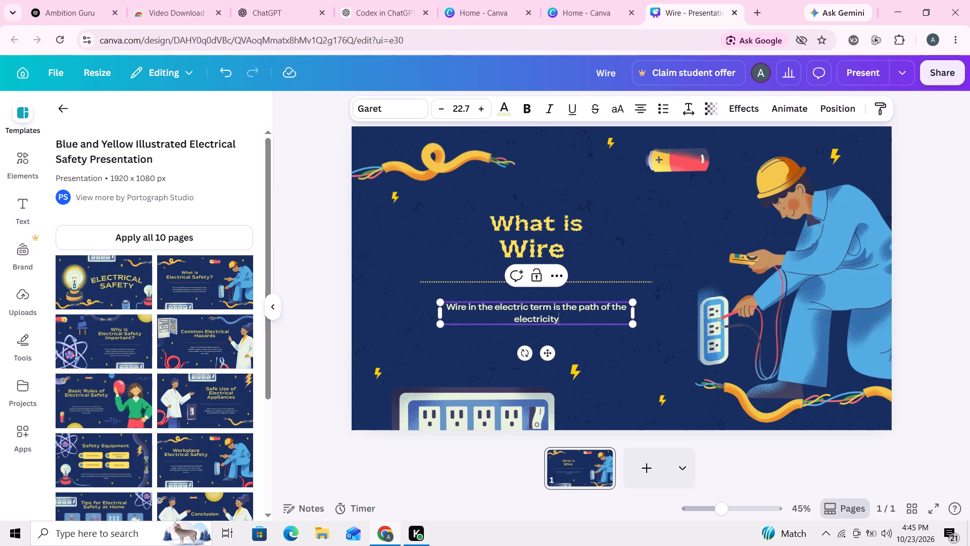
pyautogui.press('Return')
pyautogui.press('BackSpace')
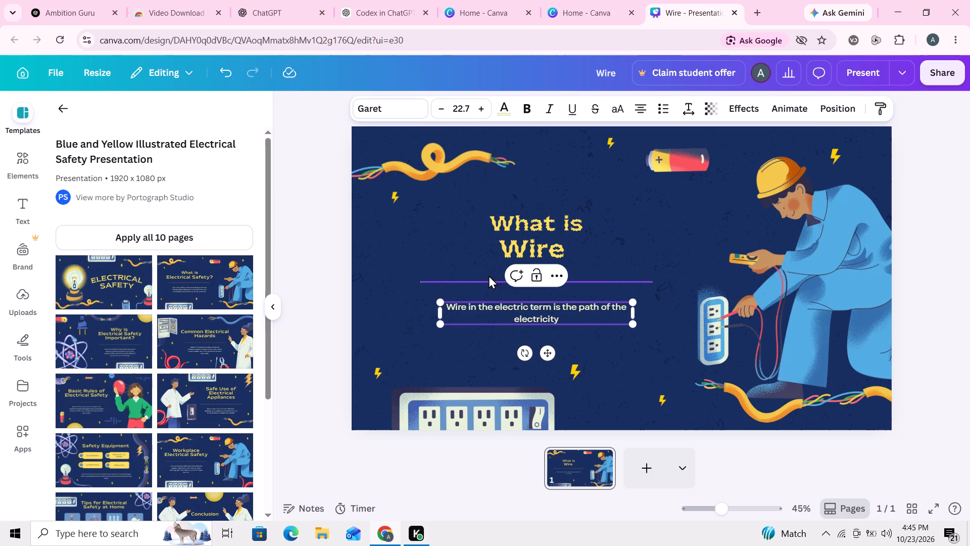
# Make the whole body sentence below the divider line bold and underlined.
pyautogui.doubleClick(475, 315)
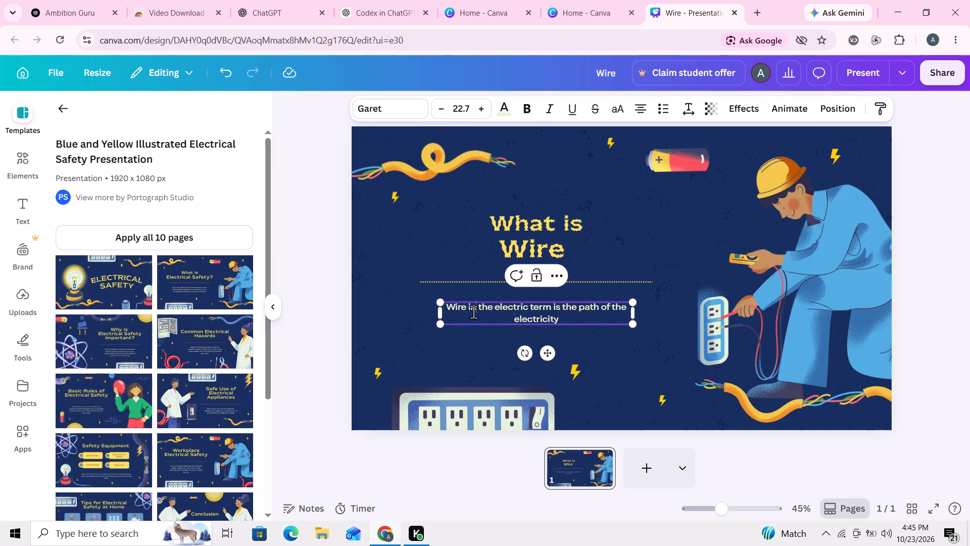
pyautogui.doubleClick(473, 312)
pyautogui.tripleClick(474, 312)
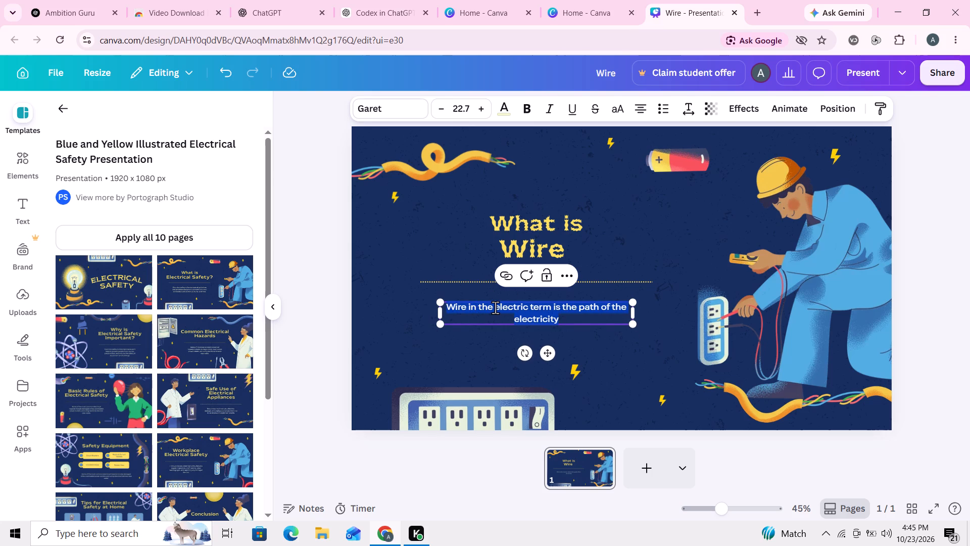
pyautogui.click(531, 108)
pyautogui.click(565, 109)
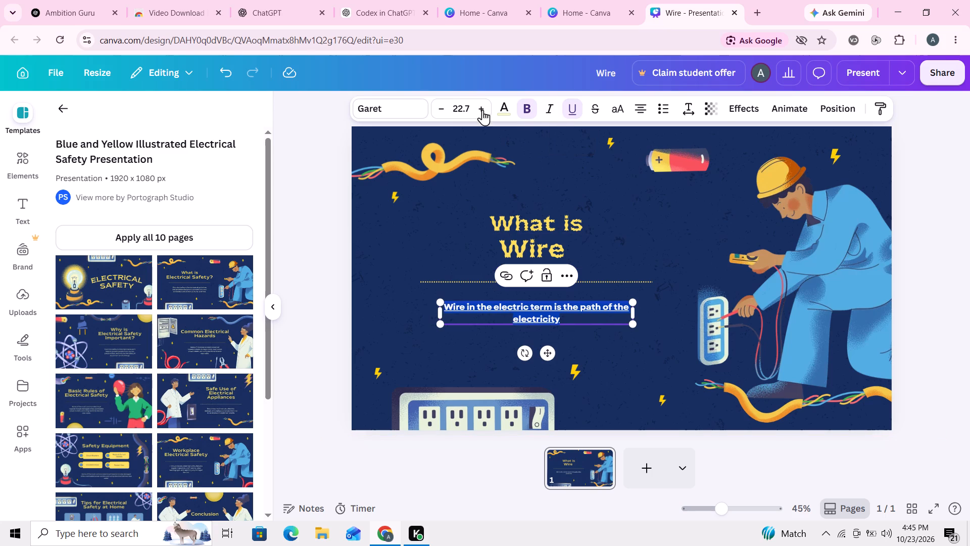
# Recolor the body sentence to the saturated yellow #FFCD00.
pyautogui.click(498, 110)
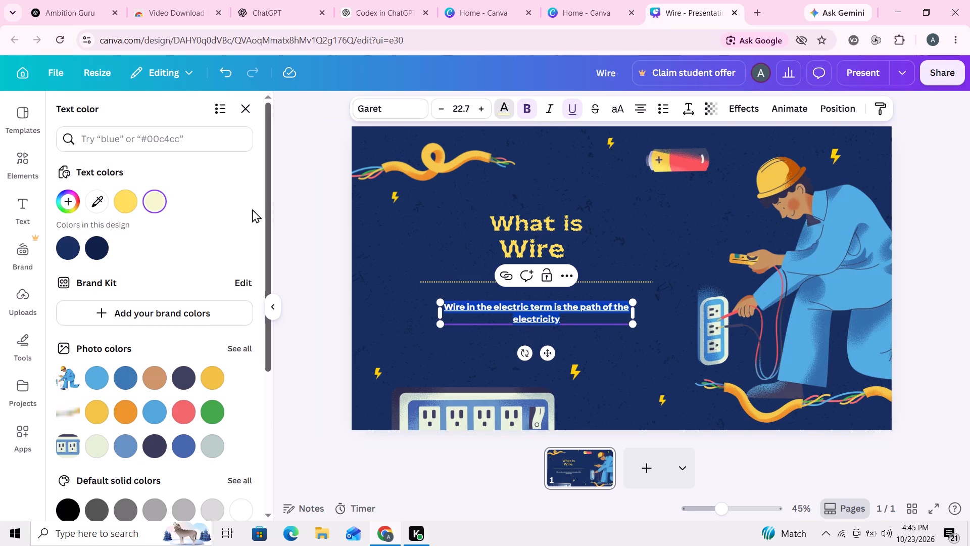
pyautogui.click(116, 197)
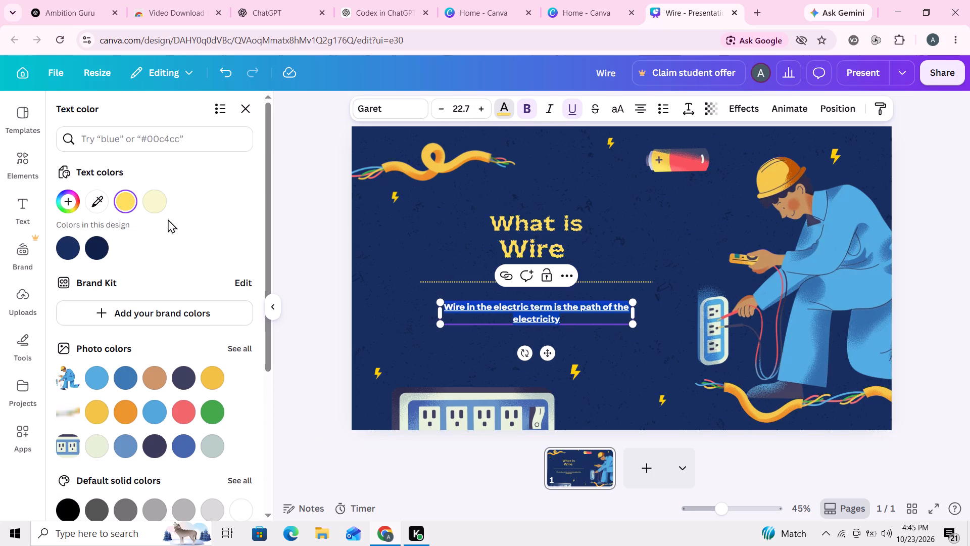
pyautogui.click(129, 202)
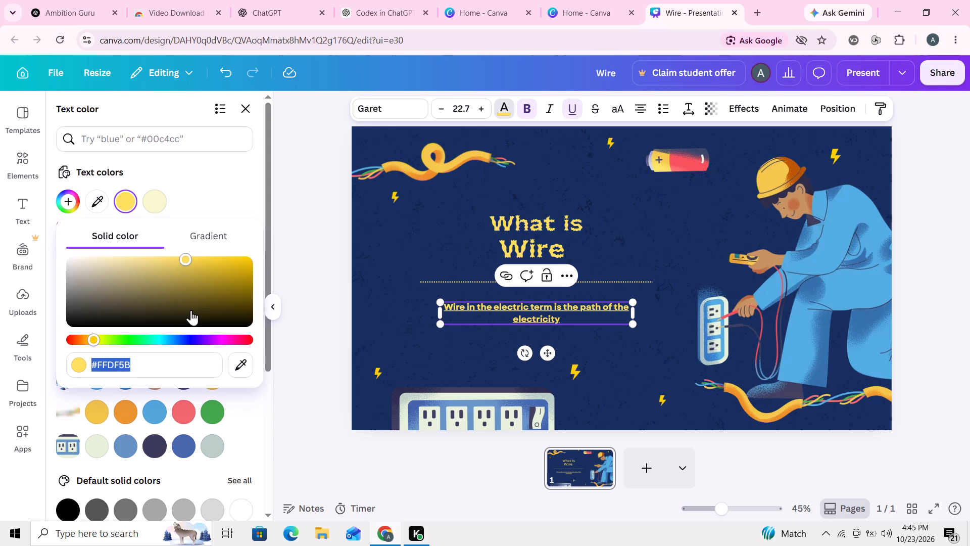
pyautogui.moveTo(186, 258); pyautogui.dragTo(243, 268)
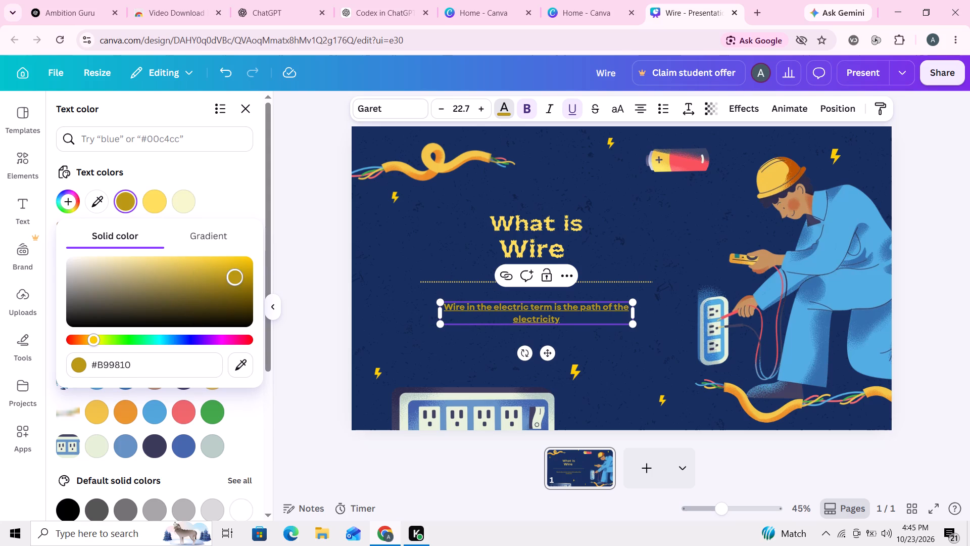
pyautogui.moveTo(243, 268); pyautogui.dragTo(287, 224)
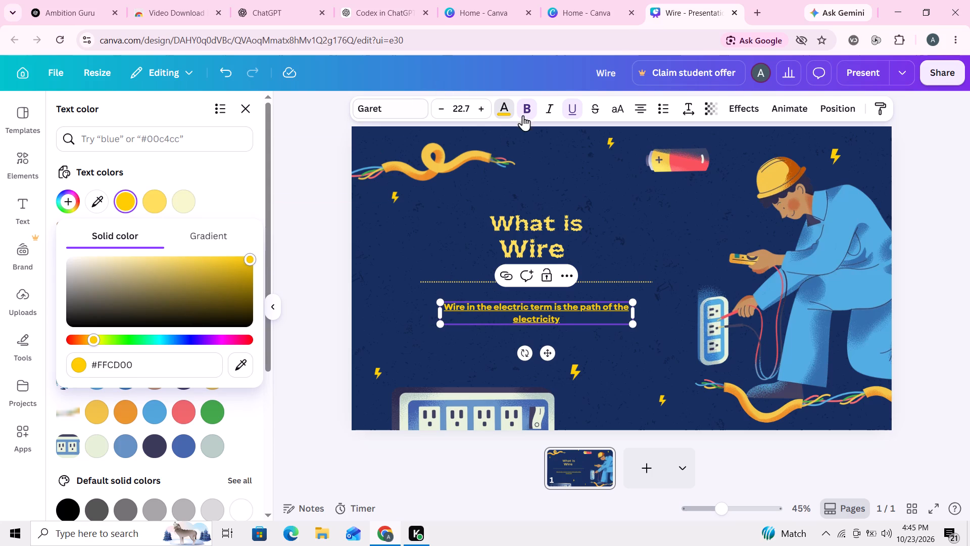
# Increase the body sentence's font size in increments to a little over 30.
pyautogui.tripleClick(475, 110)
pyautogui.tripleClick(475, 110)
pyautogui.tripleClick(475, 110)
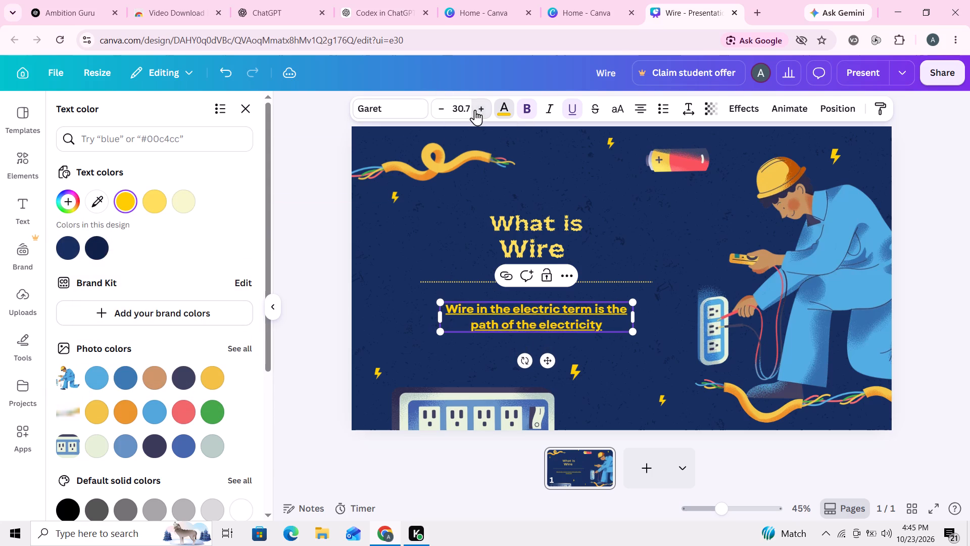
pyautogui.doubleClick(475, 110)
pyautogui.click(394, 287)
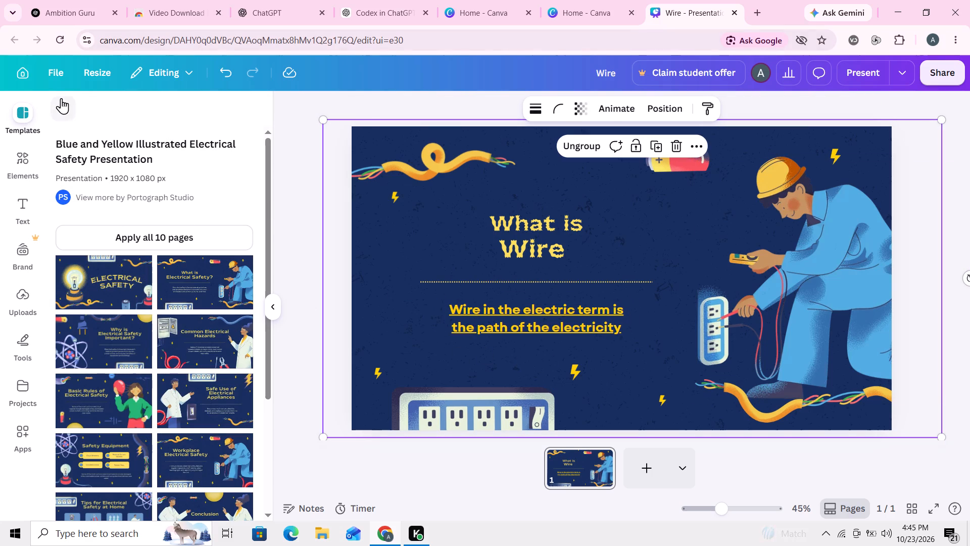
# Extend the electrician illustration upward so the helmet sits close to the slide's top edge.
pyautogui.click(61, 98)
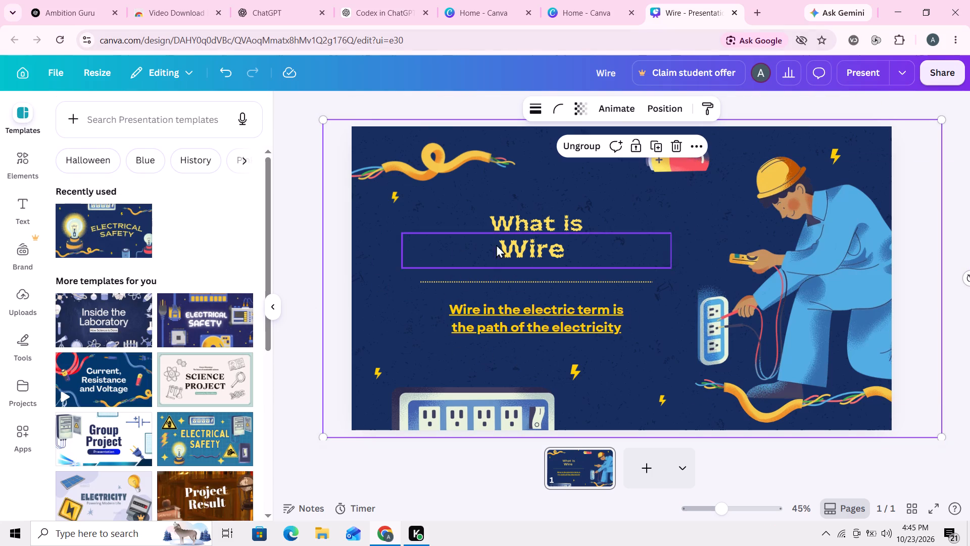
pyautogui.click(380, 104)
pyautogui.click(724, 235)
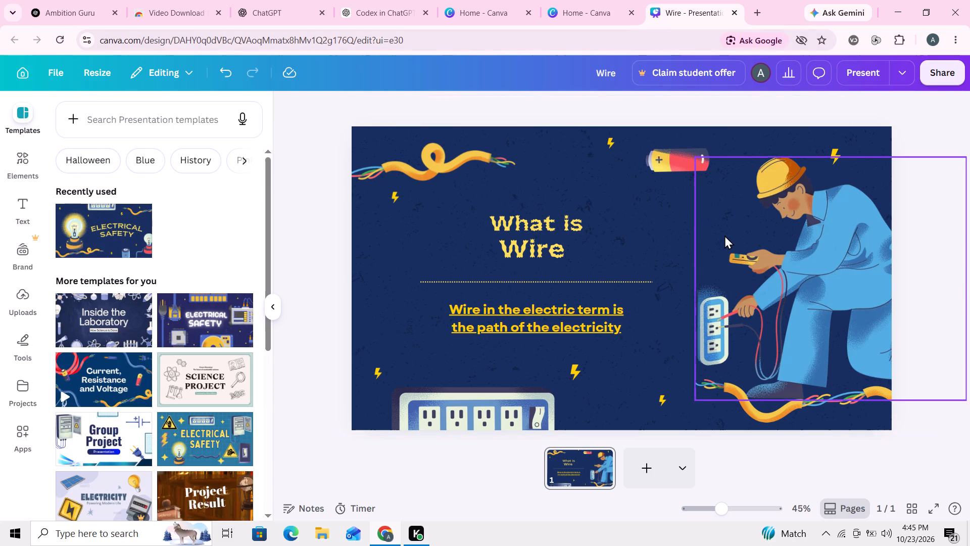
pyautogui.moveTo(762, 161); pyautogui.dragTo(761, 144)
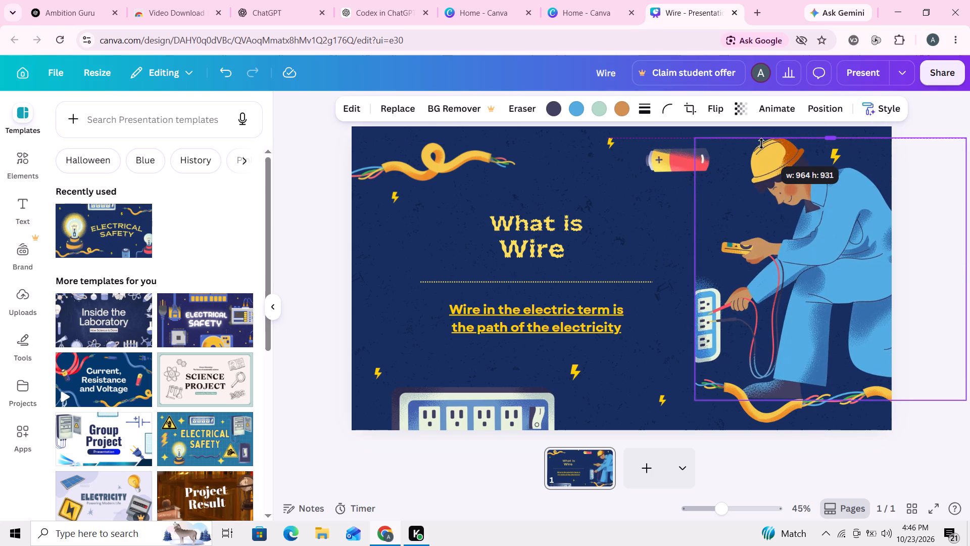
pyautogui.moveTo(761, 144); pyautogui.dragTo(761, 136)
pyautogui.click(672, 241)
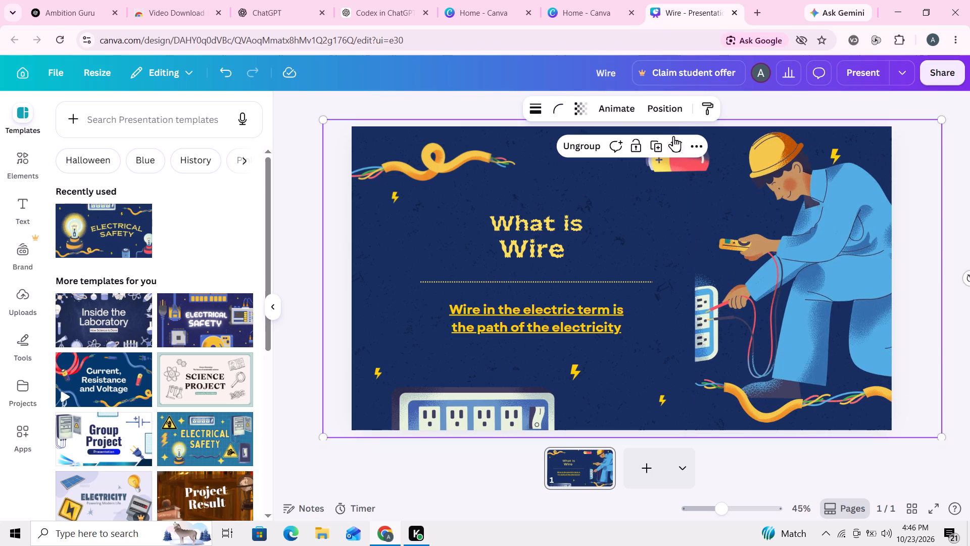
# Enlarge the battery illustration slightly.
pyautogui.click(678, 163)
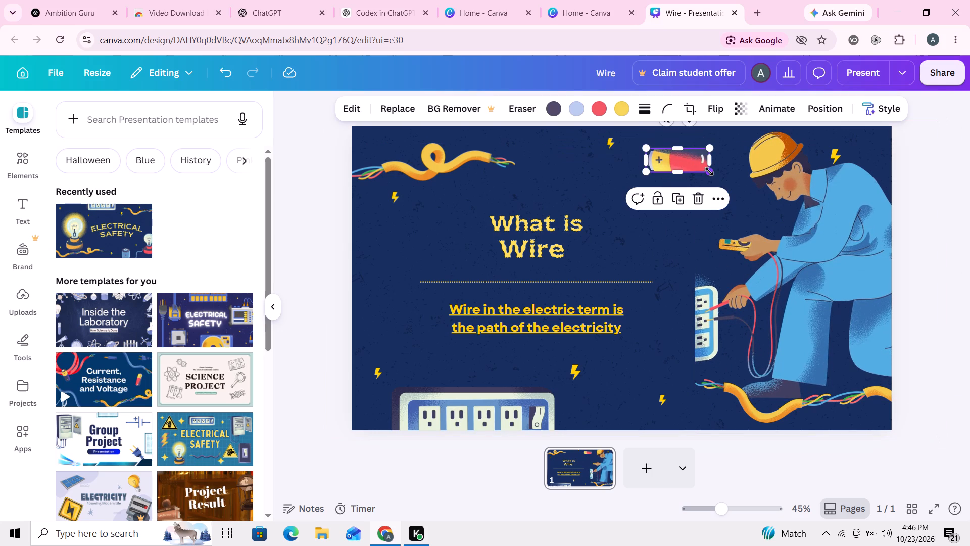
pyautogui.click(709, 171)
# Enlarge the lightning bolts beside the electrician's helmet and beside the battery, repositioning both near the slide's top edge.
pyautogui.click(833, 153)
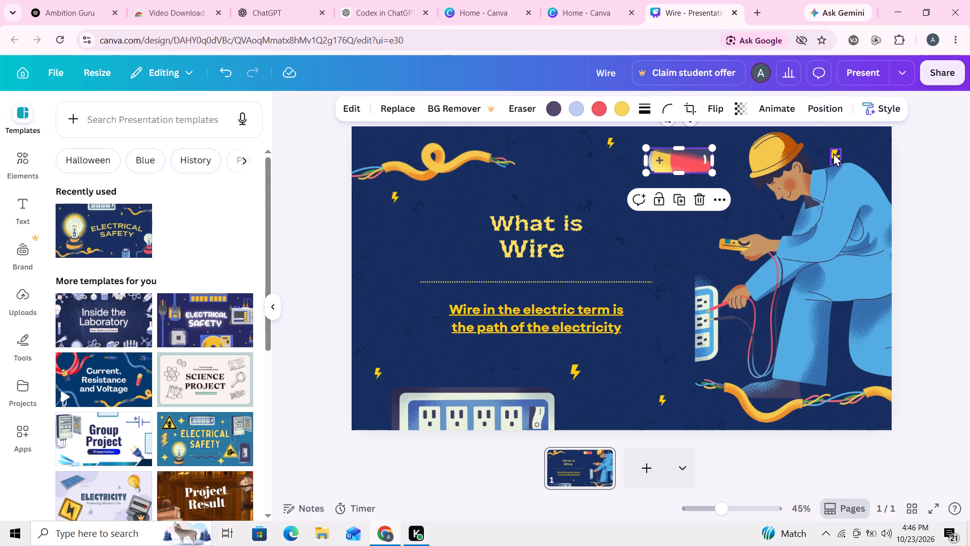
pyautogui.moveTo(838, 165); pyautogui.dragTo(843, 167)
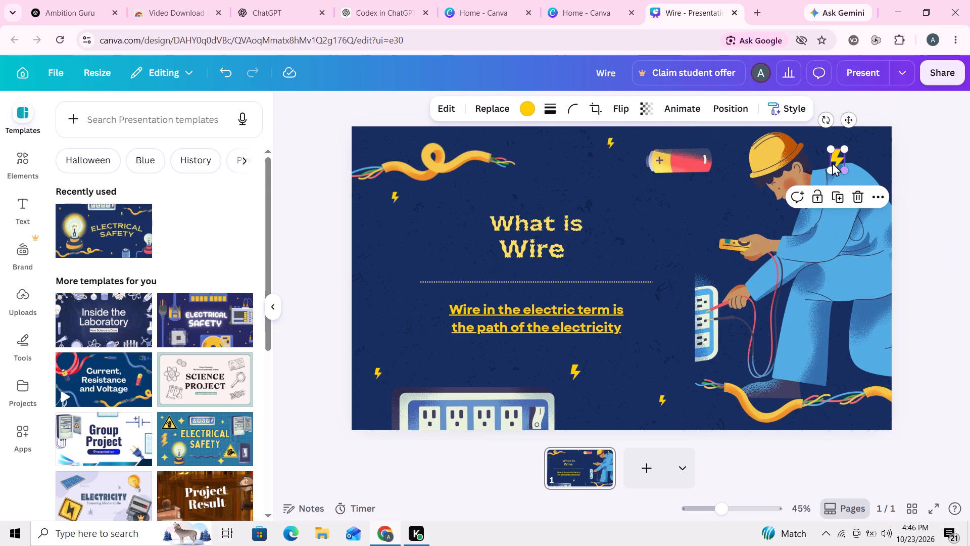
pyautogui.moveTo(832, 162); pyautogui.dragTo(832, 153)
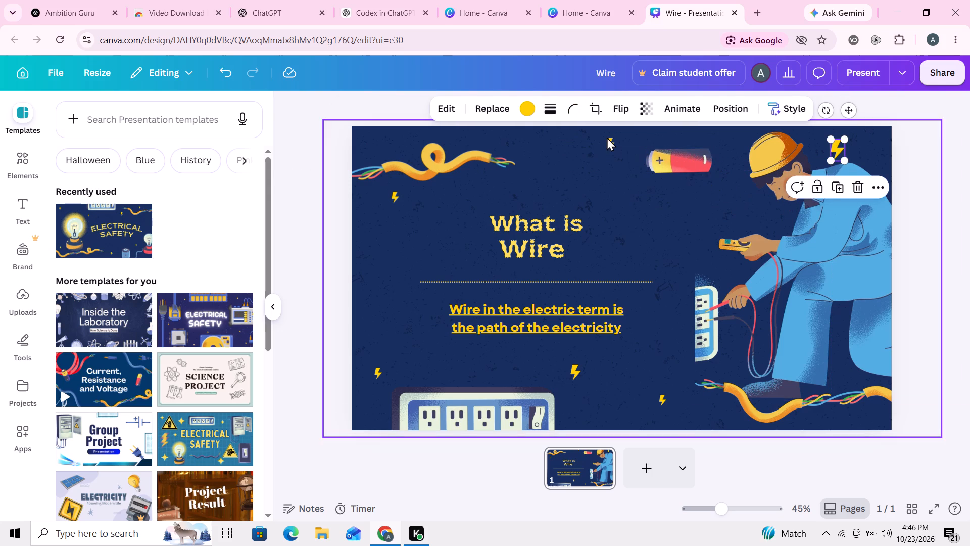
pyautogui.click(607, 137)
pyautogui.click(609, 180)
pyautogui.click(608, 144)
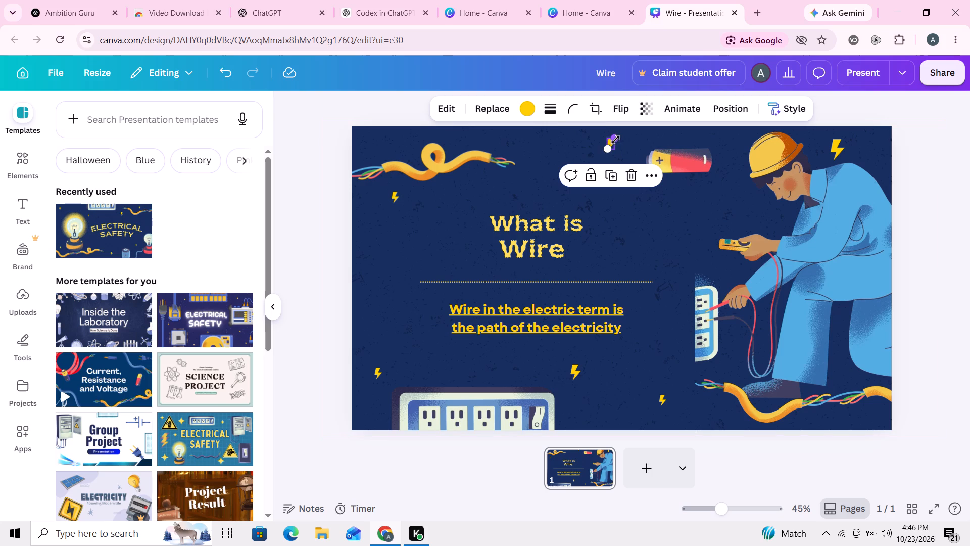
pyautogui.moveTo(615, 140); pyautogui.dragTo(629, 129)
pyautogui.moveTo(622, 138); pyautogui.dragTo(614, 151)
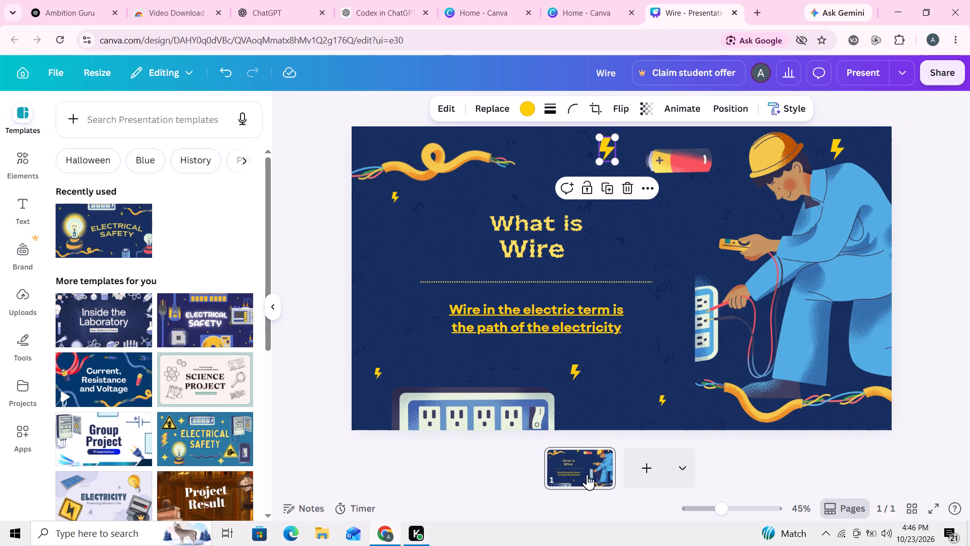
# Enlarge the four remaining small lightning bolts: the two below the sentence, the lower-left one, and the one under the top wire.
pyautogui.click(659, 397)
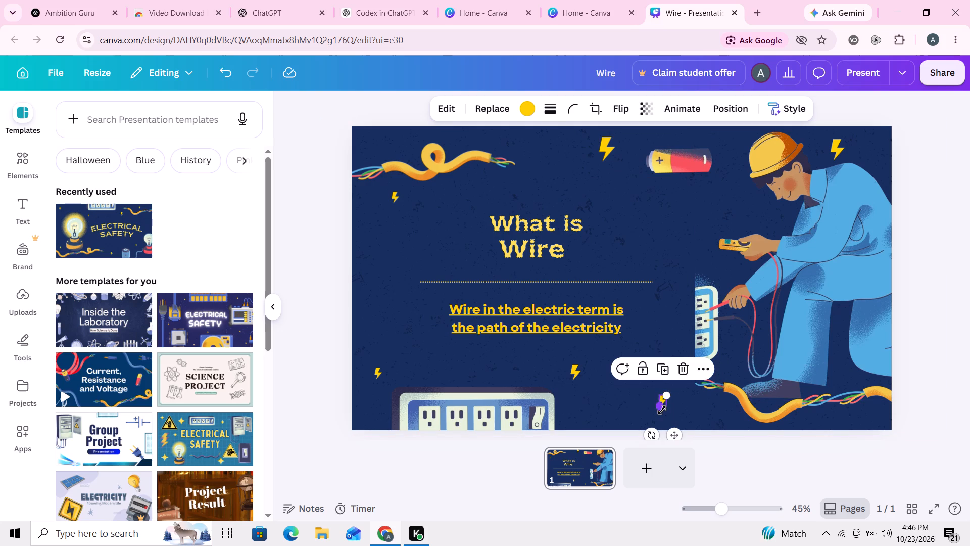
pyautogui.moveTo(662, 410); pyautogui.dragTo(649, 416)
pyautogui.click(633, 398)
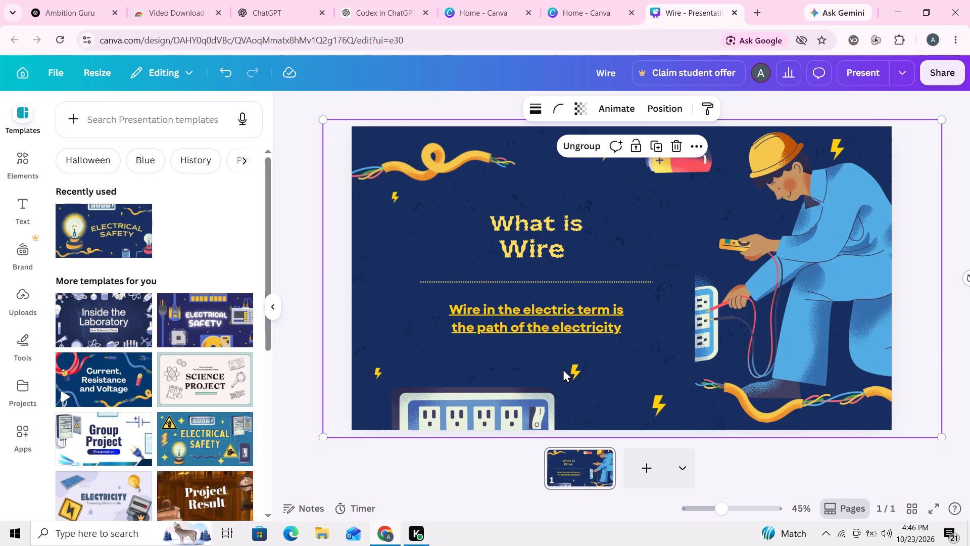
pyautogui.click(574, 369)
pyautogui.moveTo(579, 380); pyautogui.dragTo(583, 386)
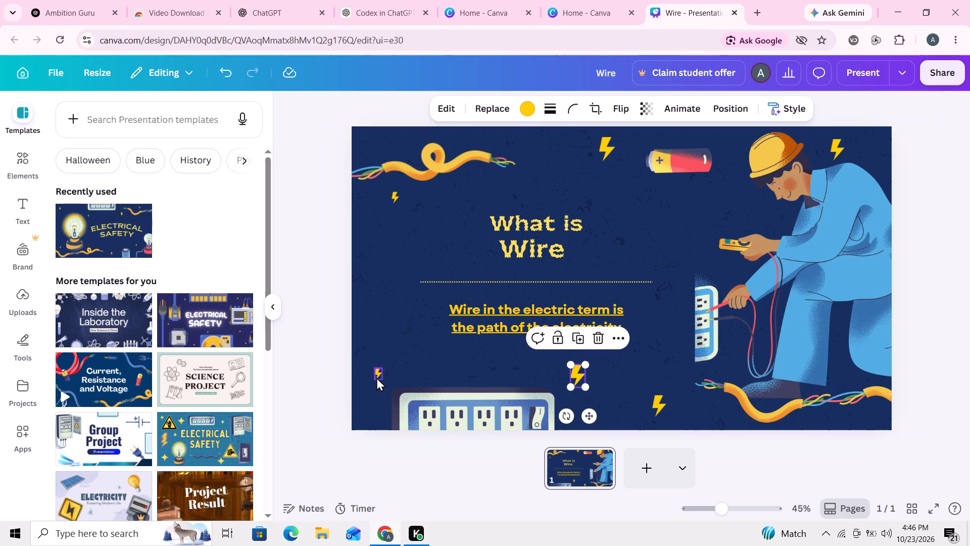
pyautogui.click(376, 377)
pyautogui.moveTo(374, 380); pyautogui.dragTo(373, 388)
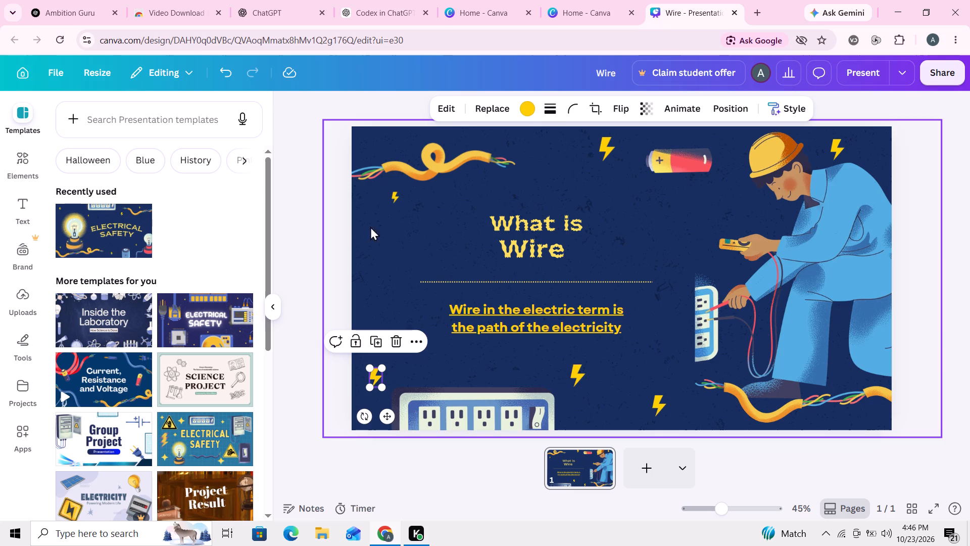
pyautogui.click(393, 198)
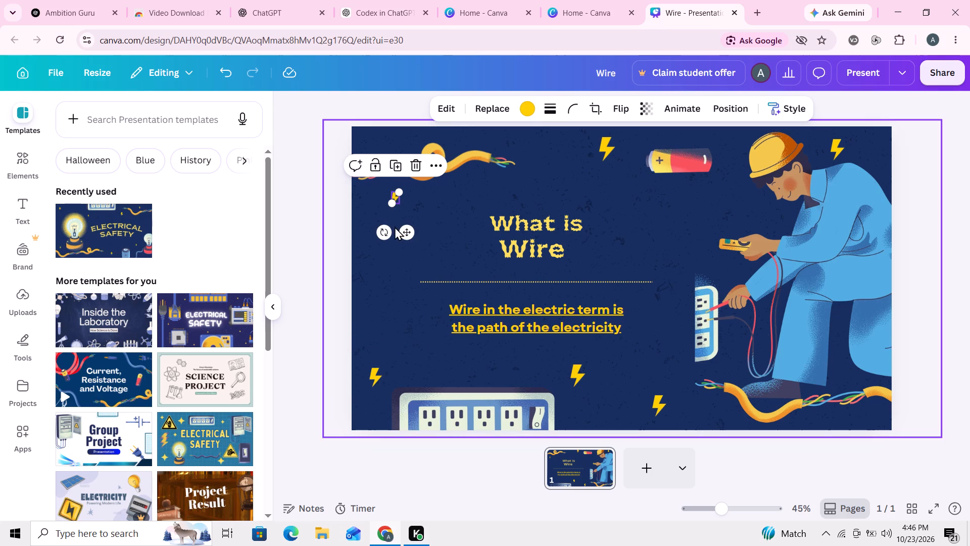
pyautogui.moveTo(388, 200); pyautogui.dragTo(386, 209)
# Enlarge the wire illustration along the slide's top until its frayed end reaches the battery, and nudge it slightly upward.
pyautogui.click(474, 161)
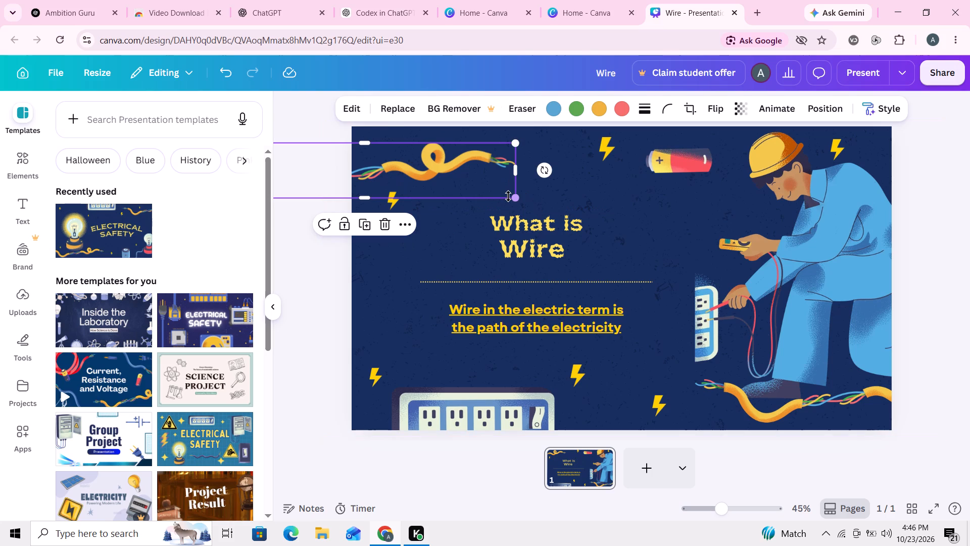
pyautogui.moveTo(514, 198); pyautogui.dragTo(516, 198)
pyautogui.moveTo(516, 198); pyautogui.dragTo(569, 167)
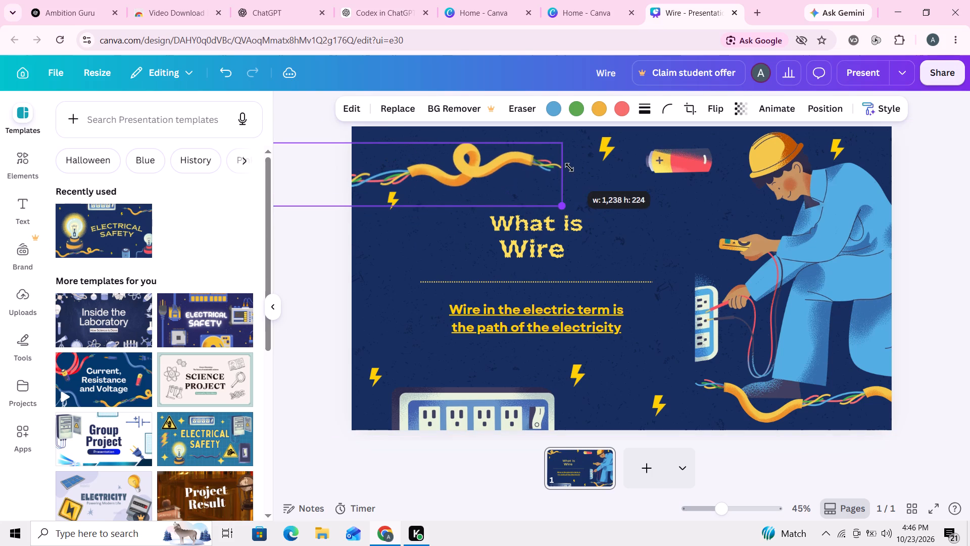
pyautogui.moveTo(569, 167); pyautogui.dragTo(651, 165)
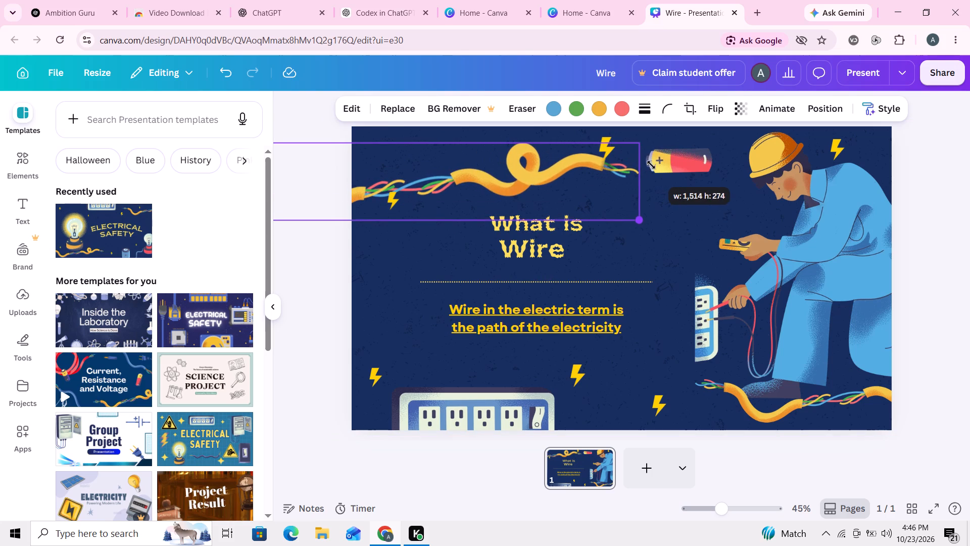
pyautogui.moveTo(651, 165); pyautogui.dragTo(669, 166)
pyautogui.moveTo(602, 168); pyautogui.dragTo(601, 163)
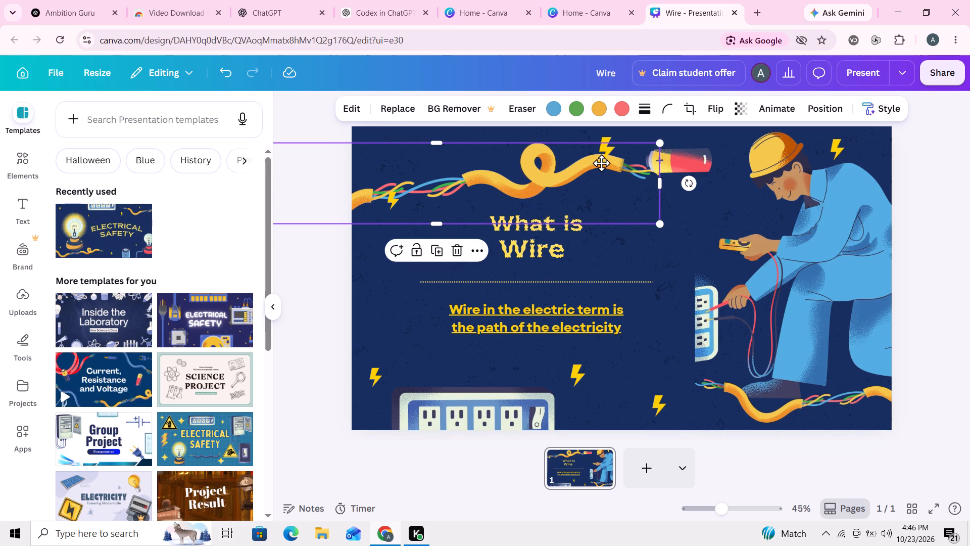
pyautogui.moveTo(601, 163); pyautogui.dragTo(599, 160)
pyautogui.click(617, 247)
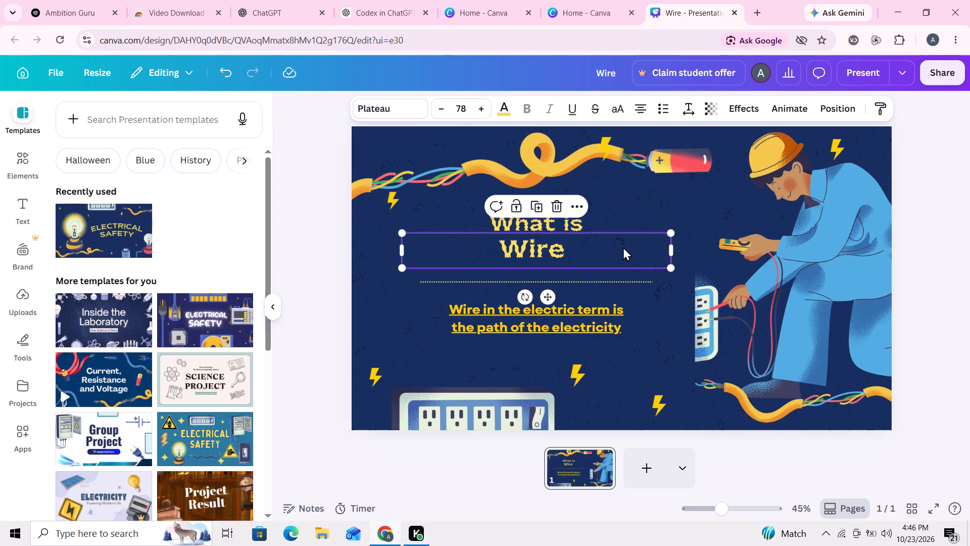
pyautogui.click(689, 210)
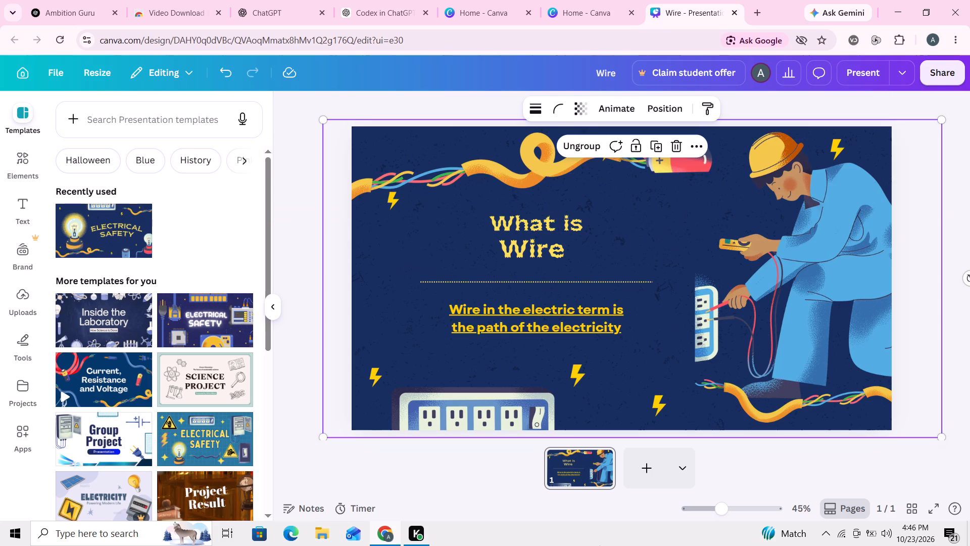
pyautogui.click(400, 105)
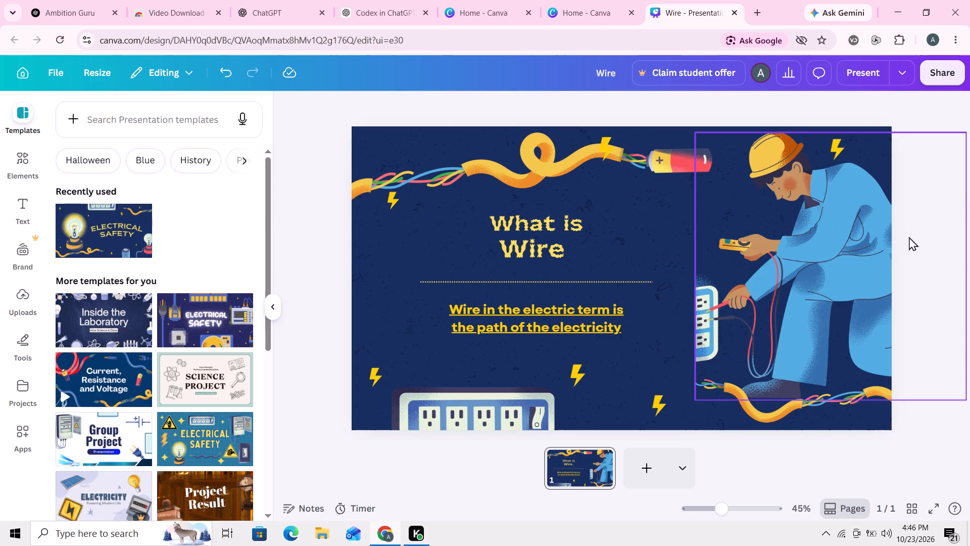
# Add a second page and apply the "Common Electrical Hazards" page from the Blue and Yellow Illustrated Electrical Safety Presentation template to it.
pyautogui.click(636, 468)
pyautogui.click(614, 221)
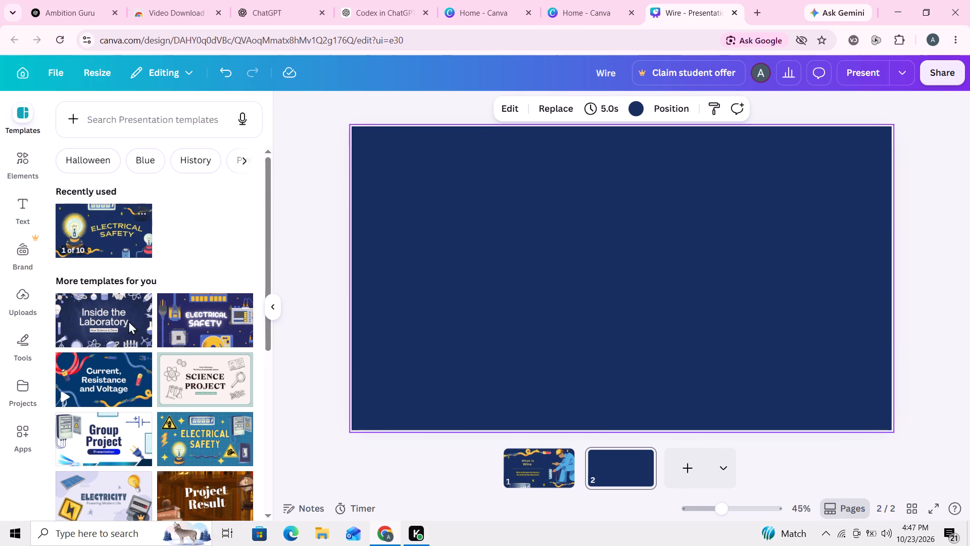
pyautogui.click(96, 211)
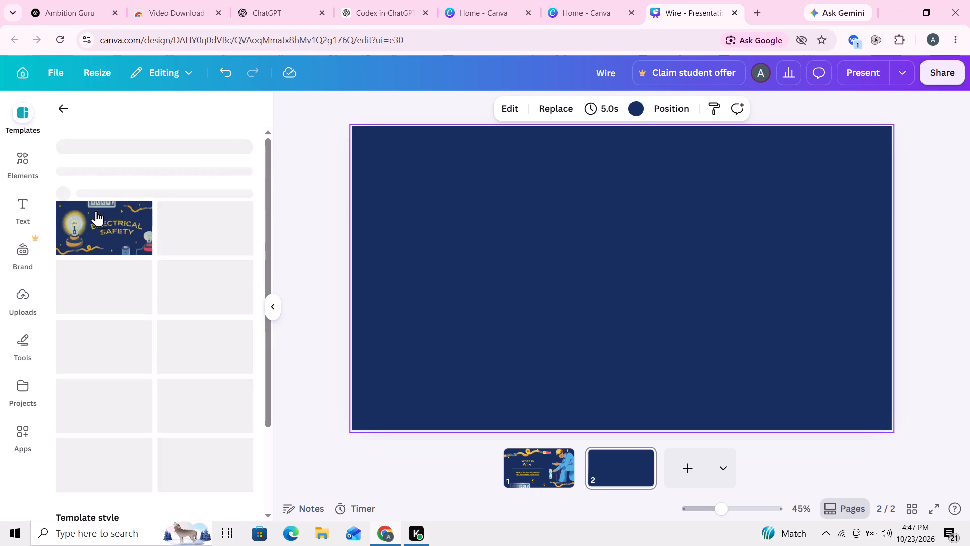
pyautogui.click(232, 330)
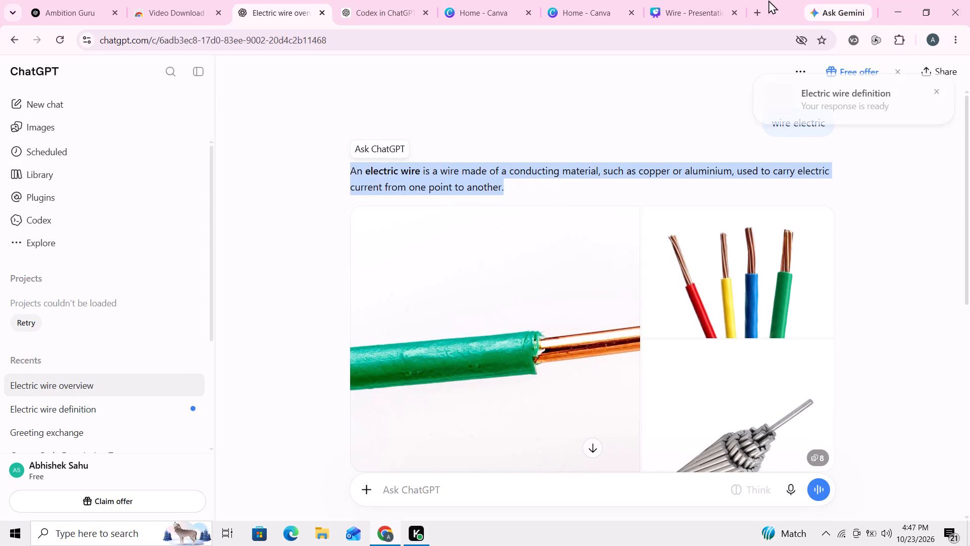
# Back in the Canva presentation, replace page 2's heading "Common Electrical Hazards" with "Electric wire".
pyautogui.click(699, 0)
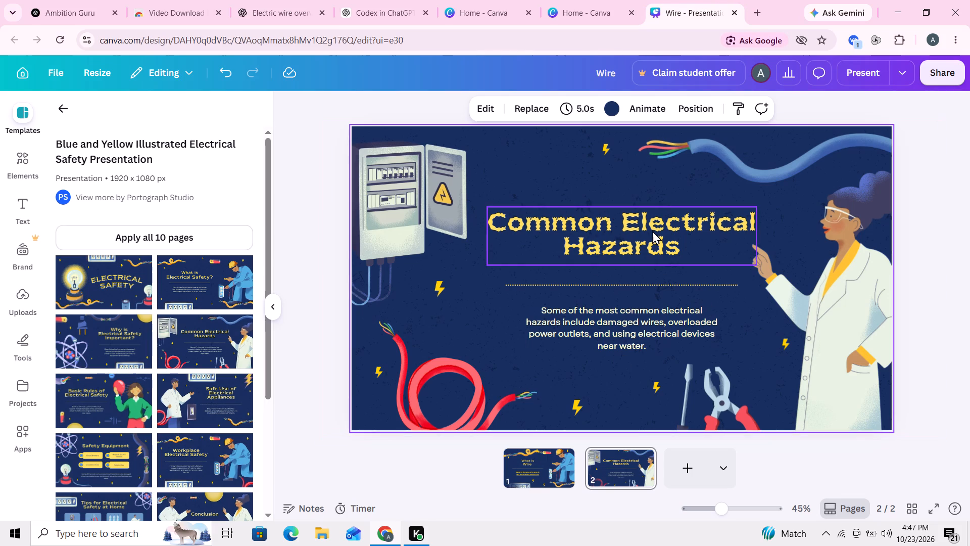
pyautogui.click(652, 231)
pyautogui.click(652, 231)
pyautogui.press('BackSpace')
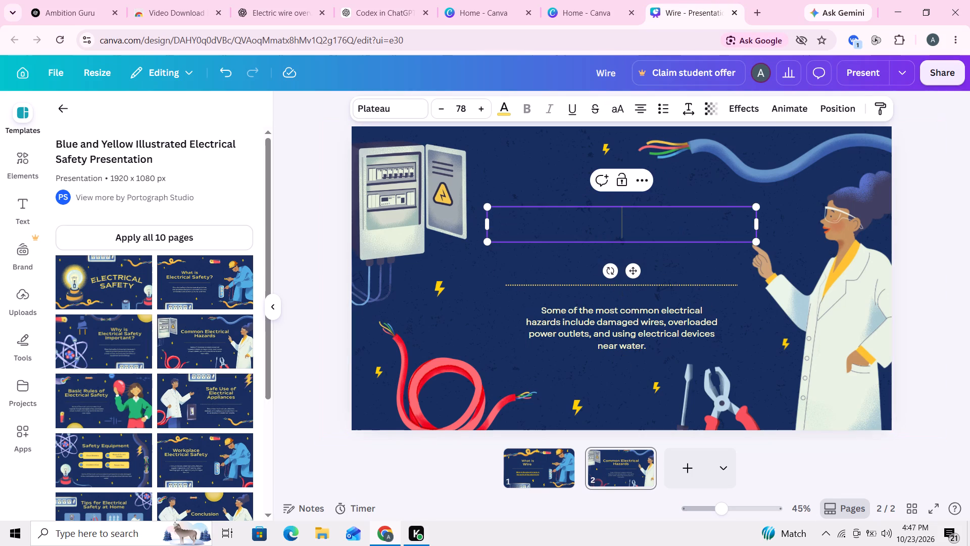
pyautogui.hotkey('shift', 'e')
pyautogui.write('lectric wire')
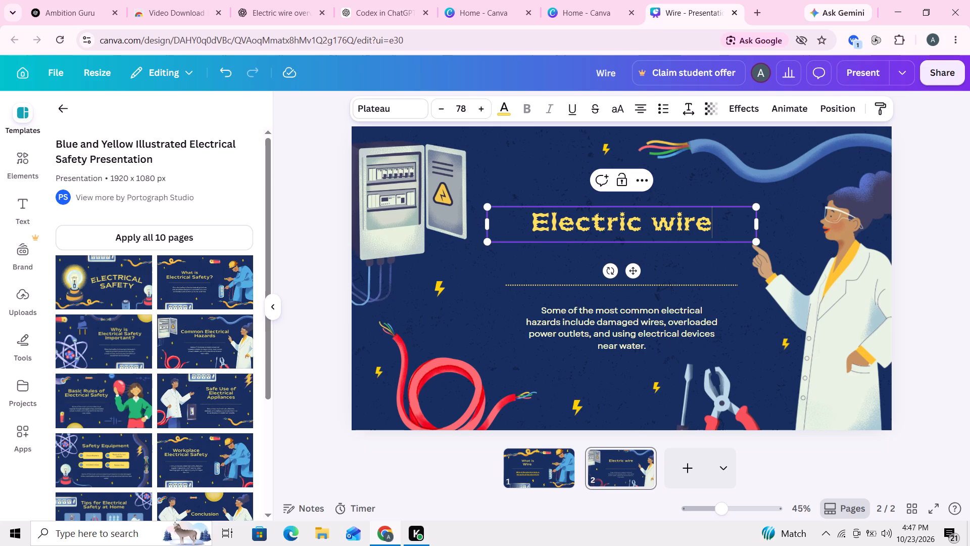
# Replace the paragraph under page 2's dotted line with the copied electric wire definition.
pyautogui.click(594, 315)
pyautogui.click(599, 324)
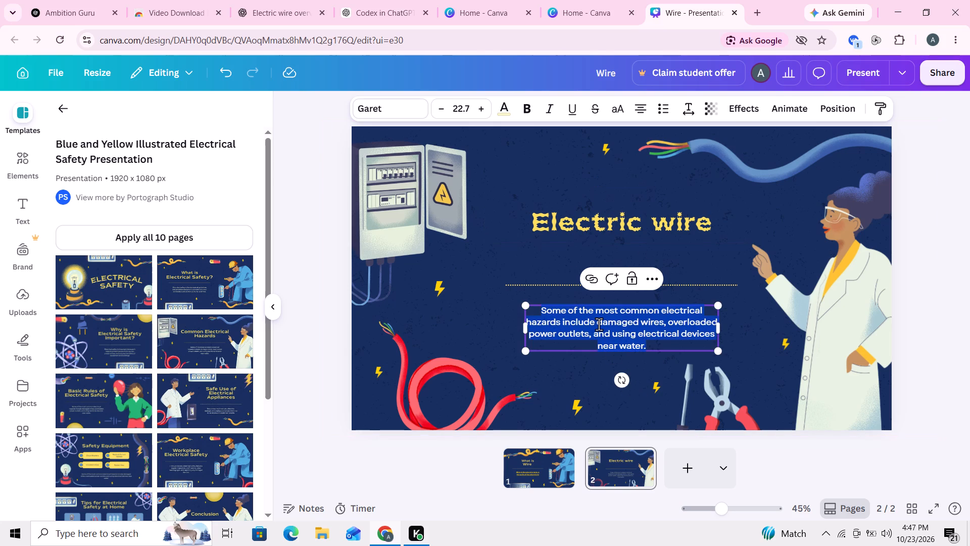
pyautogui.press('BackSpace')
pyautogui.hotkey('ctrl', 'v')
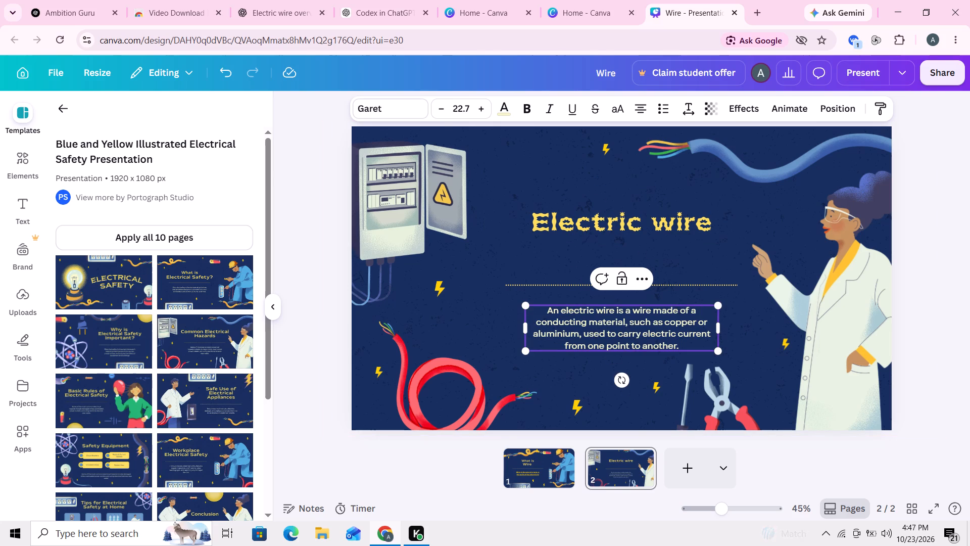
# Search the elements for "wire", add the red coiled wire graphic, and place it overlapping the lower part of the electrical panel.
pyautogui.click(436, 191)
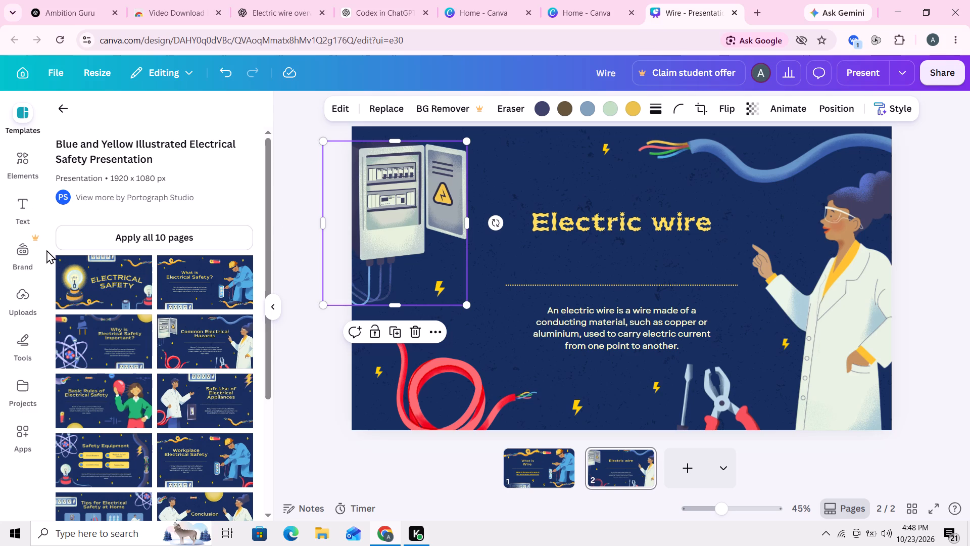
pyautogui.click(17, 170)
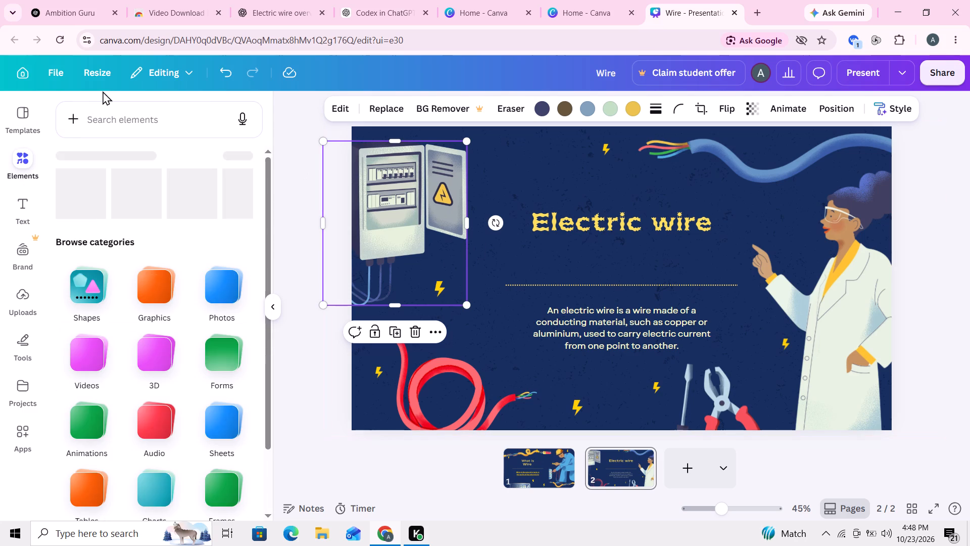
pyautogui.click(122, 116)
pyautogui.write('wire')
pyautogui.press('Return')
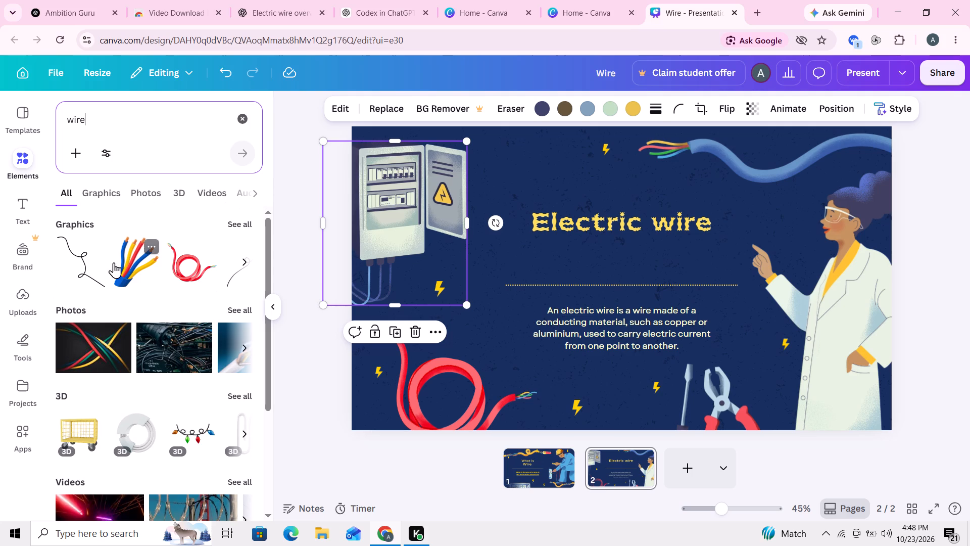
pyautogui.click(185, 258)
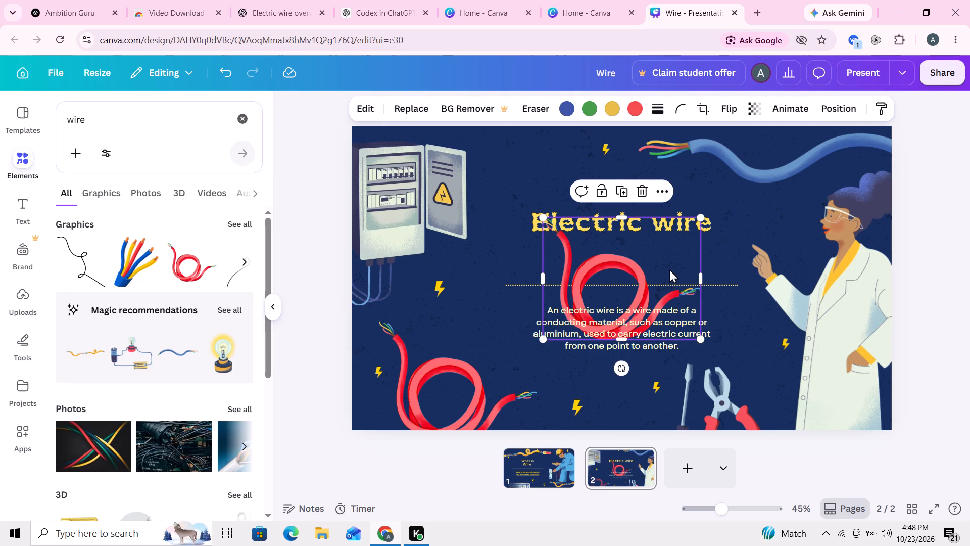
pyautogui.moveTo(669, 268); pyautogui.dragTo(489, 240)
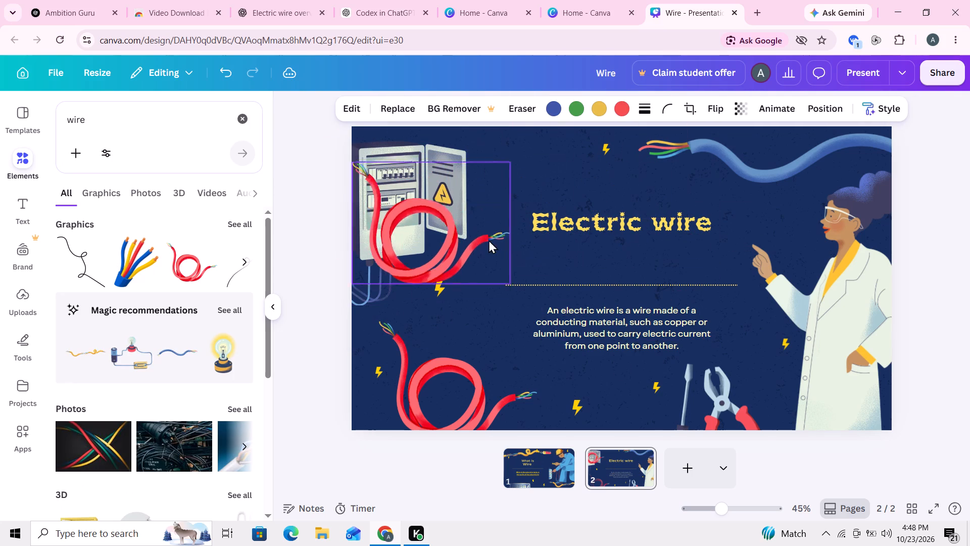
pyautogui.moveTo(489, 240); pyautogui.dragTo(483, 285)
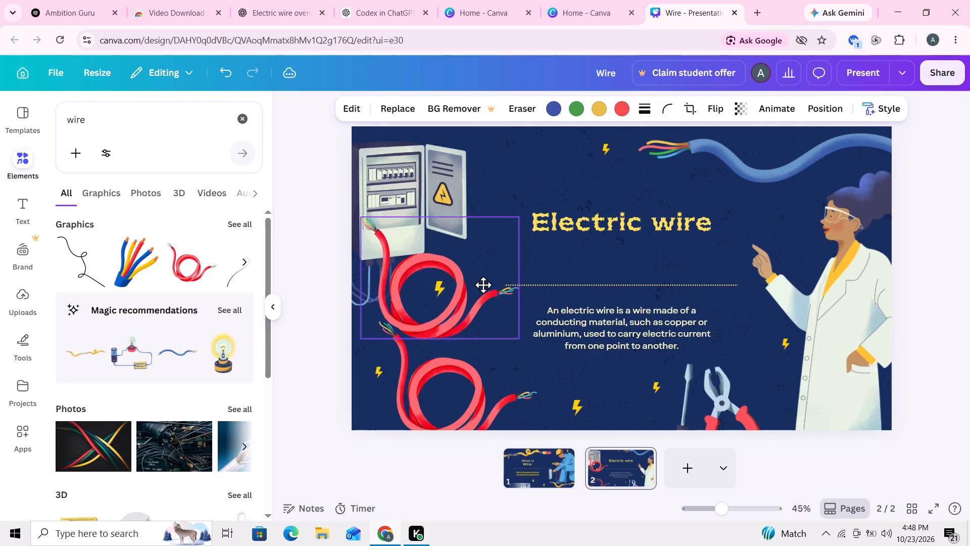
pyautogui.moveTo(483, 285); pyautogui.dragTo(495, 251)
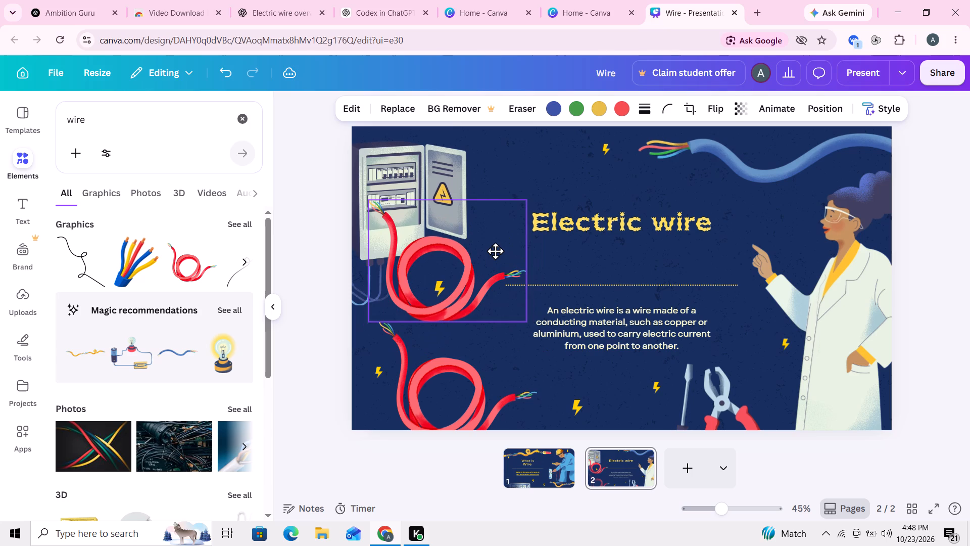
pyautogui.moveTo(495, 251); pyautogui.dragTo(511, 248)
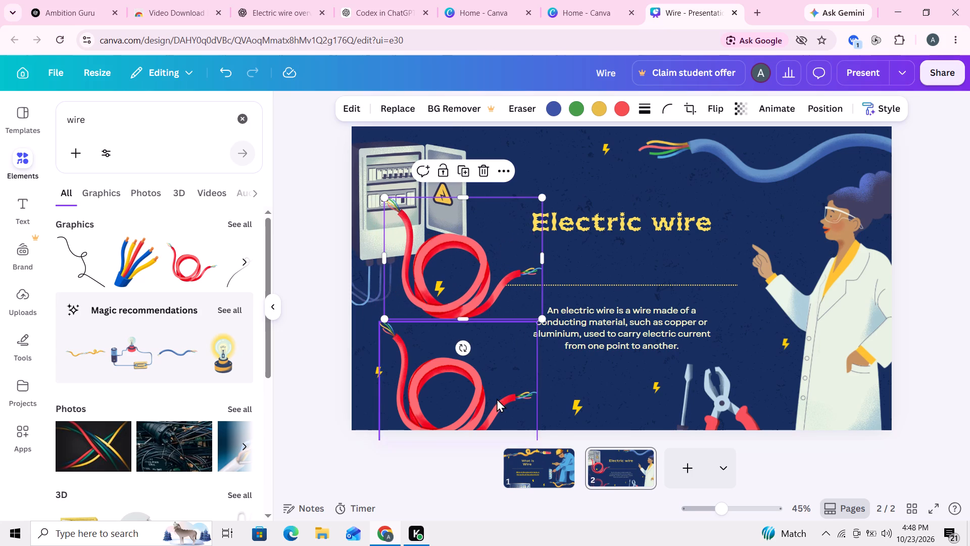
# Delete the template's original red coiled wire near the slide's lower-left corner.
pyautogui.moveTo(494, 402); pyautogui.dragTo(461, 372)
pyautogui.rightClick(439, 332)
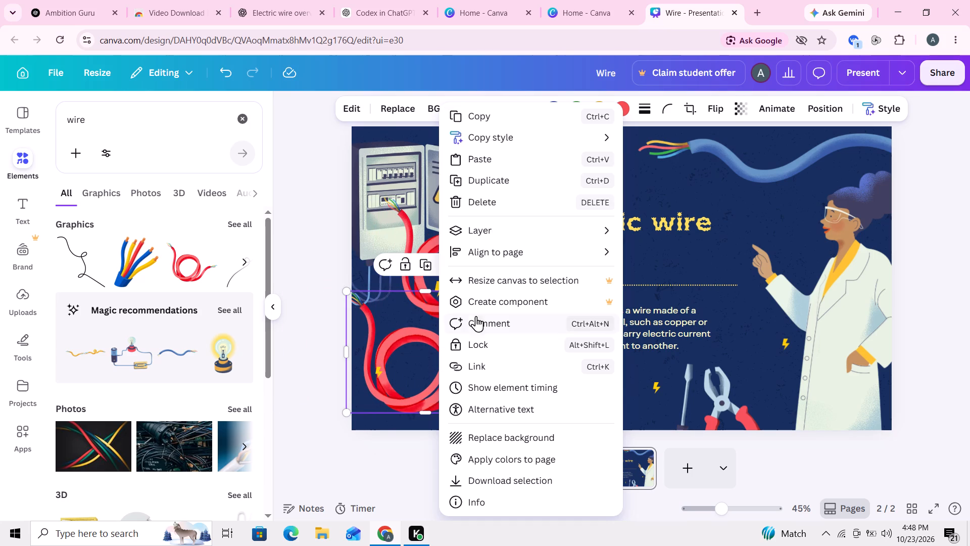
pyautogui.click(424, 326)
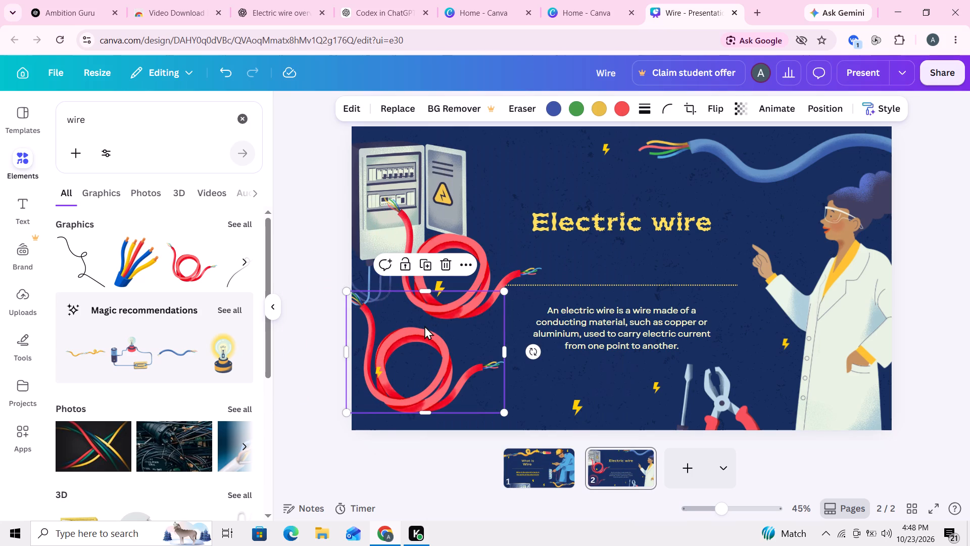
pyautogui.press('Delete')
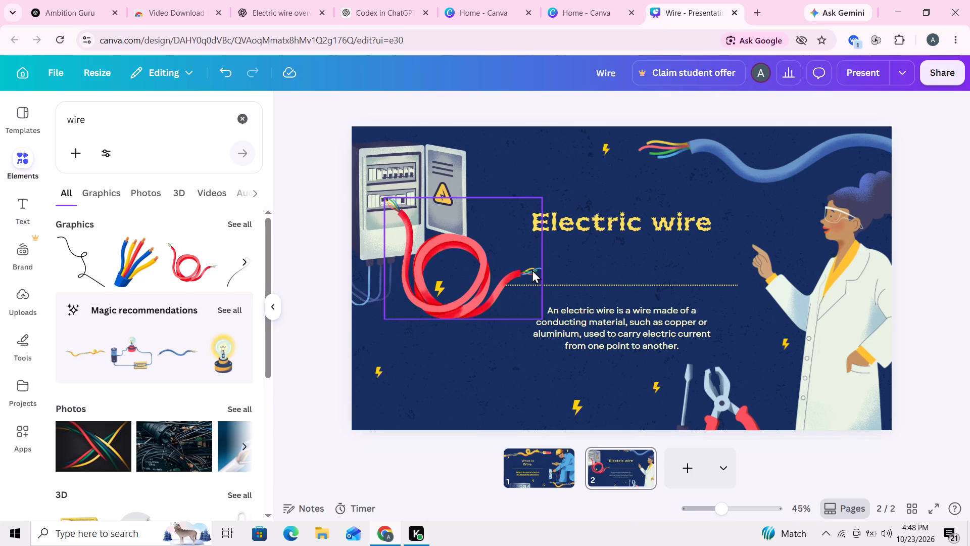
# Shift the remaining red wire so one frayed end sits on the panel's breakers and the other meets the dotted line.
pyautogui.moveTo(532, 269); pyautogui.dragTo(529, 276)
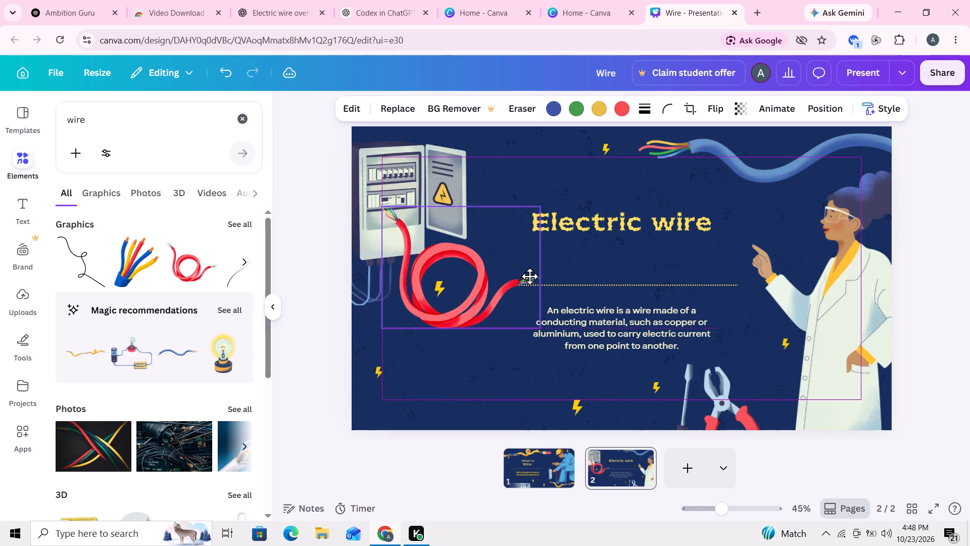
pyautogui.moveTo(529, 276); pyautogui.dragTo(513, 274)
pyautogui.click(495, 371)
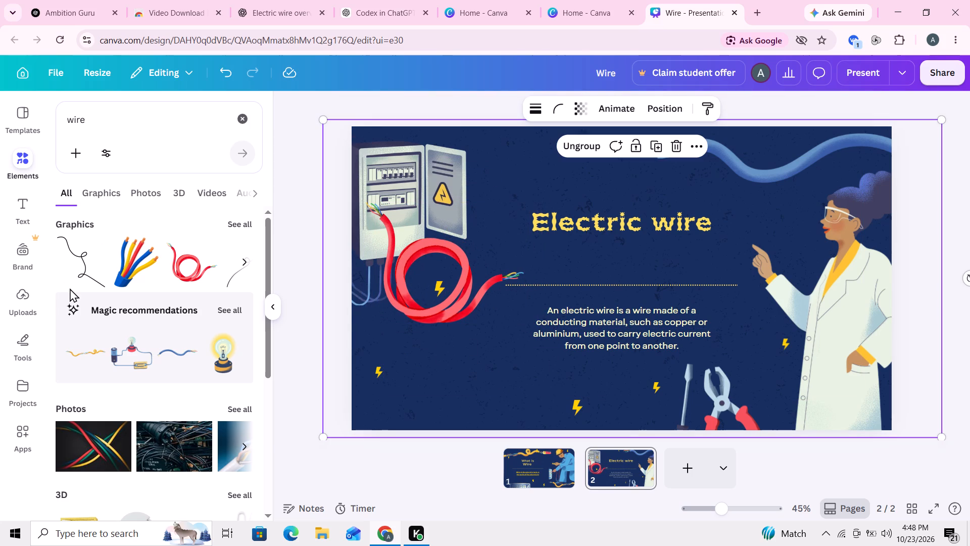
# Add the thin black looped wire graphic from the results and place it below the red coil, reaching the slide's bottom edge.
pyautogui.click(243, 263)
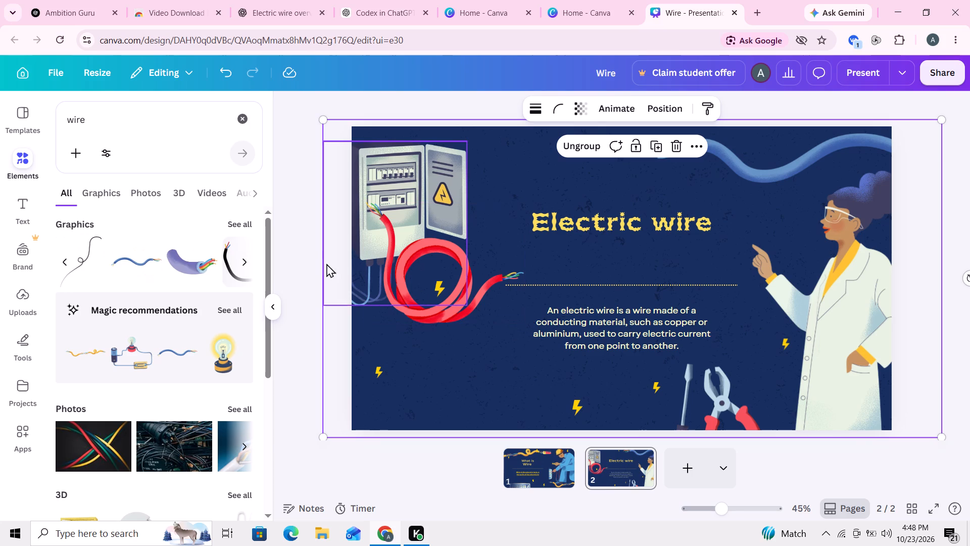
pyautogui.click(247, 254)
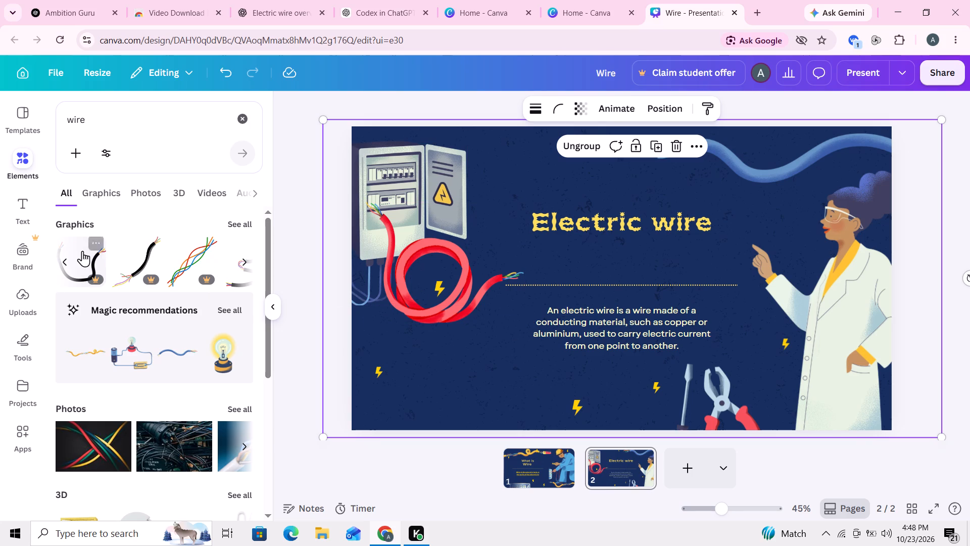
pyautogui.click(70, 253)
pyautogui.click(70, 253)
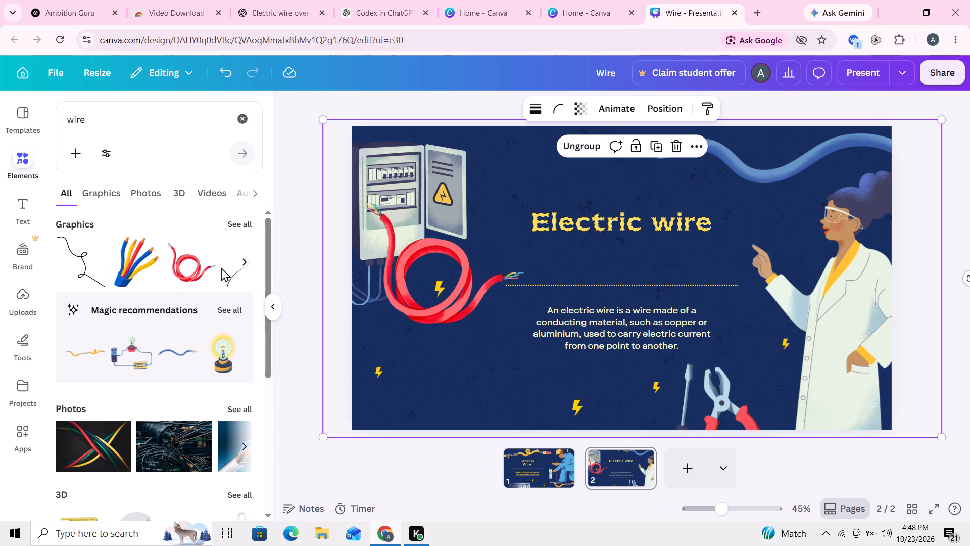
pyautogui.click(231, 282)
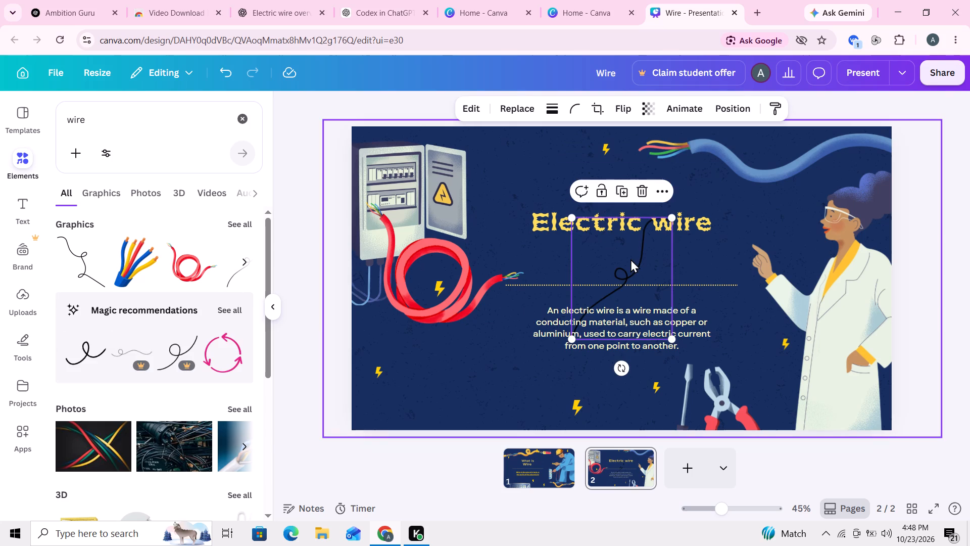
pyautogui.moveTo(630, 260); pyautogui.dragTo(466, 339)
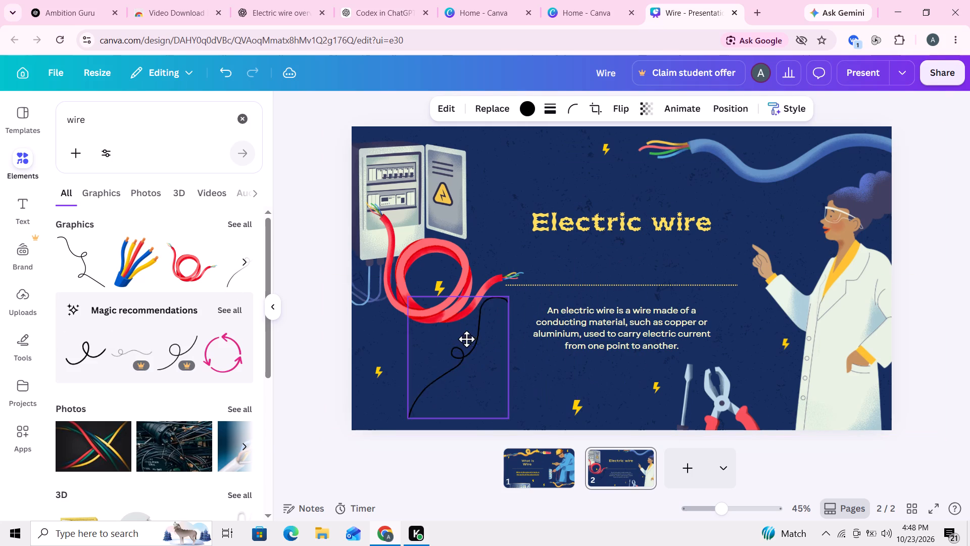
pyautogui.moveTo(466, 339); pyautogui.dragTo(475, 356)
pyautogui.click(402, 434)
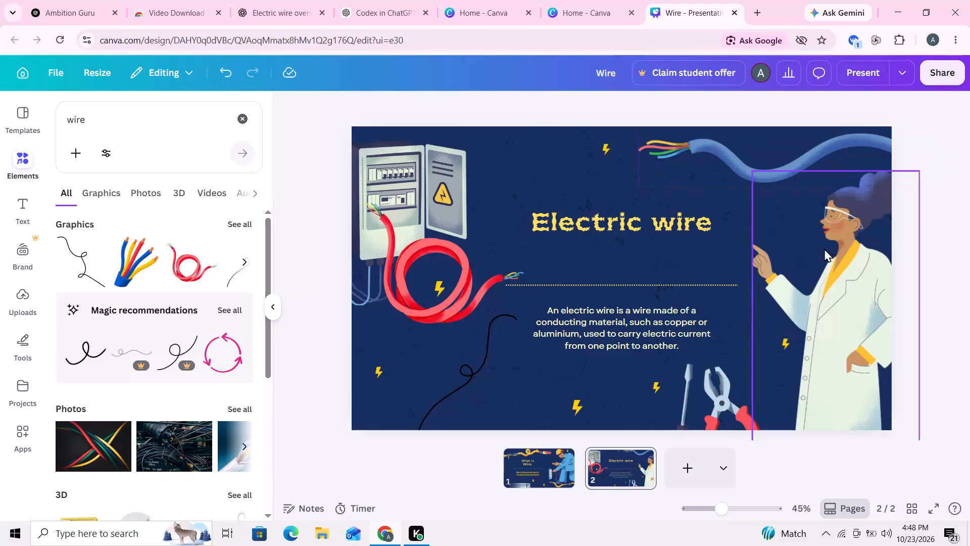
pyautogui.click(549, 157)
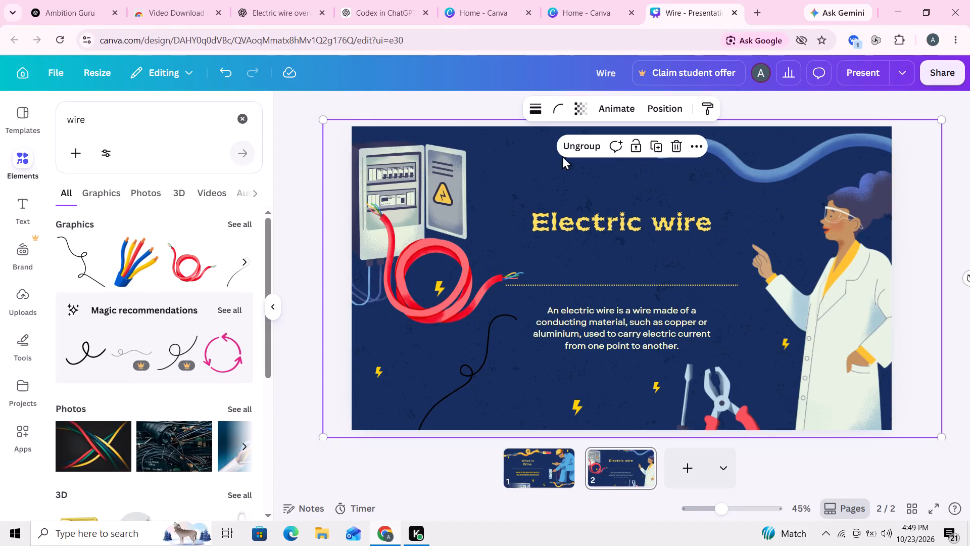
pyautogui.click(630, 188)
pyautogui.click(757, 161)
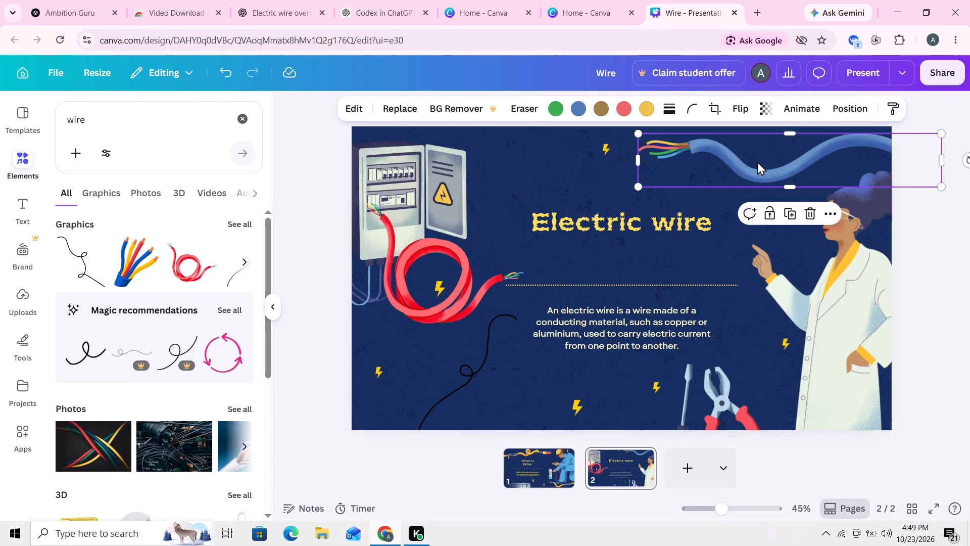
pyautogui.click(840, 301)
# Enlarge the "Electric wire" heading's text box slightly, bringing its font size to 78.5.
pyautogui.click(671, 231)
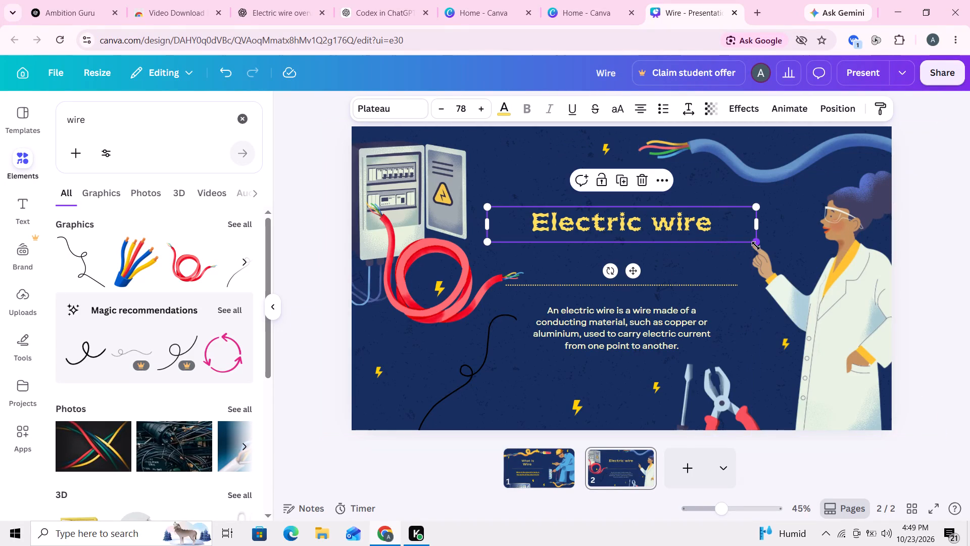
pyautogui.moveTo(756, 246); pyautogui.dragTo(756, 258)
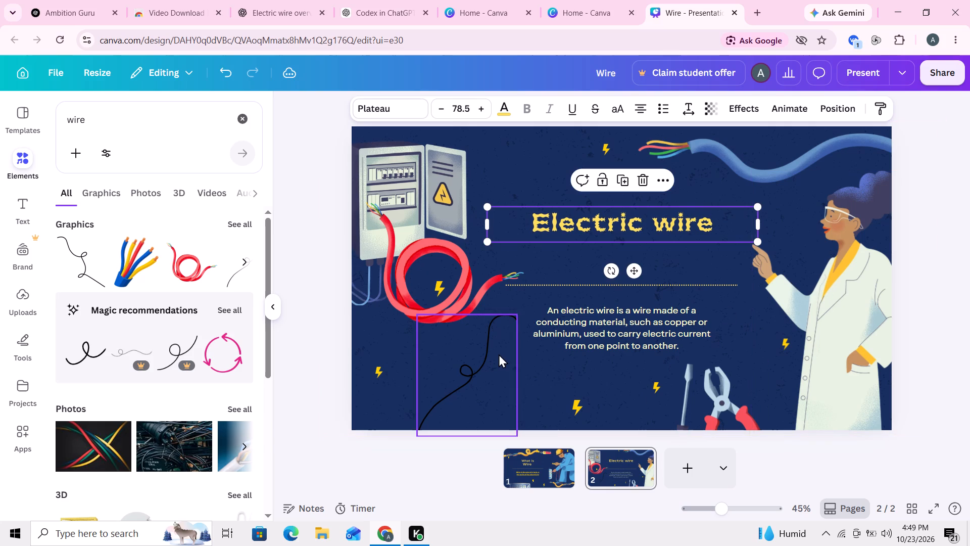
# Enlarge the two small lightning bolts, one left of the black looped wire and one near the slide's bottom centre.
pyautogui.click(502, 355)
pyautogui.click(376, 363)
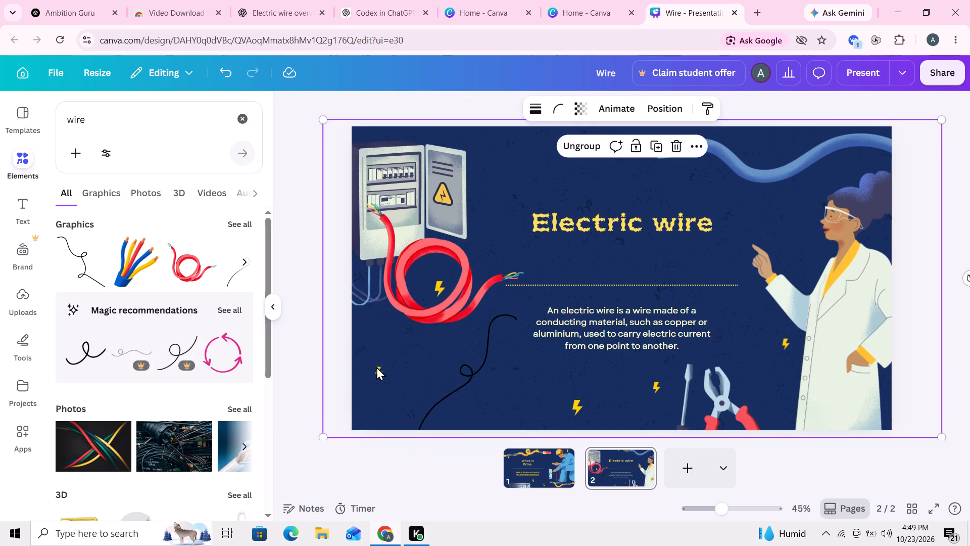
pyautogui.click(379, 368)
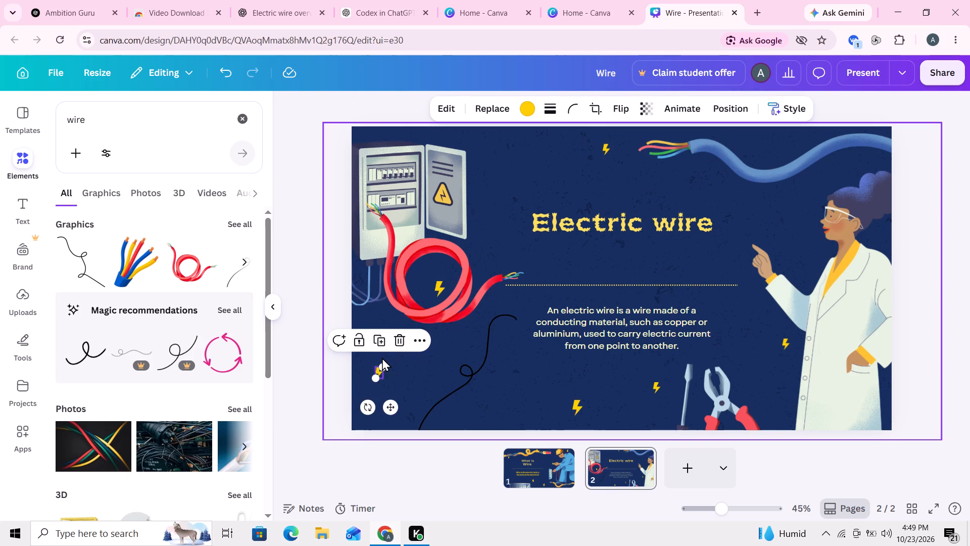
pyautogui.moveTo(380, 371); pyautogui.dragTo(397, 355)
pyautogui.click(569, 401)
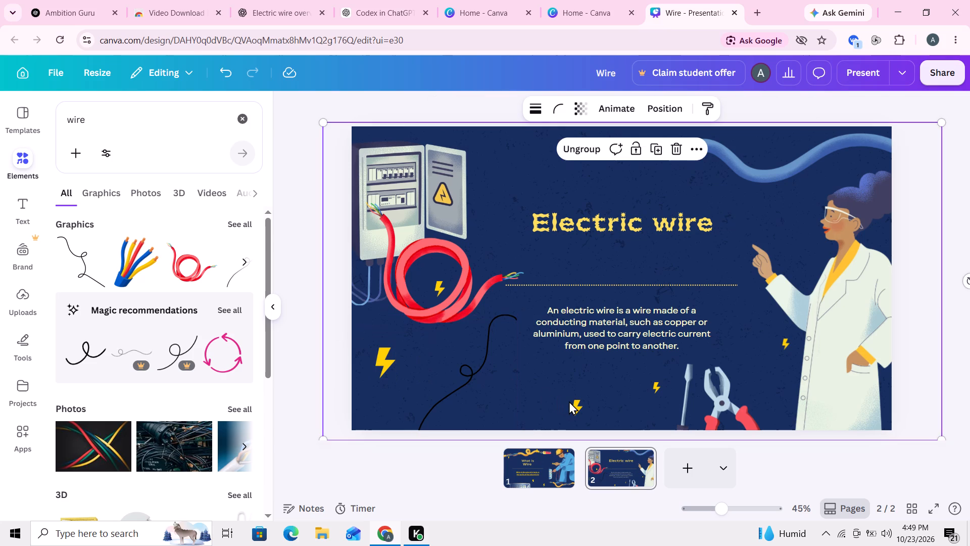
pyautogui.click(583, 402)
pyautogui.moveTo(580, 396); pyautogui.dragTo(589, 388)
# Enlarge the lightning bolt beside the screwdriver to about 64 by 98 and shift it slightly left, clear of the tool.
pyautogui.click(658, 388)
pyautogui.moveTo(663, 379); pyautogui.dragTo(686, 371)
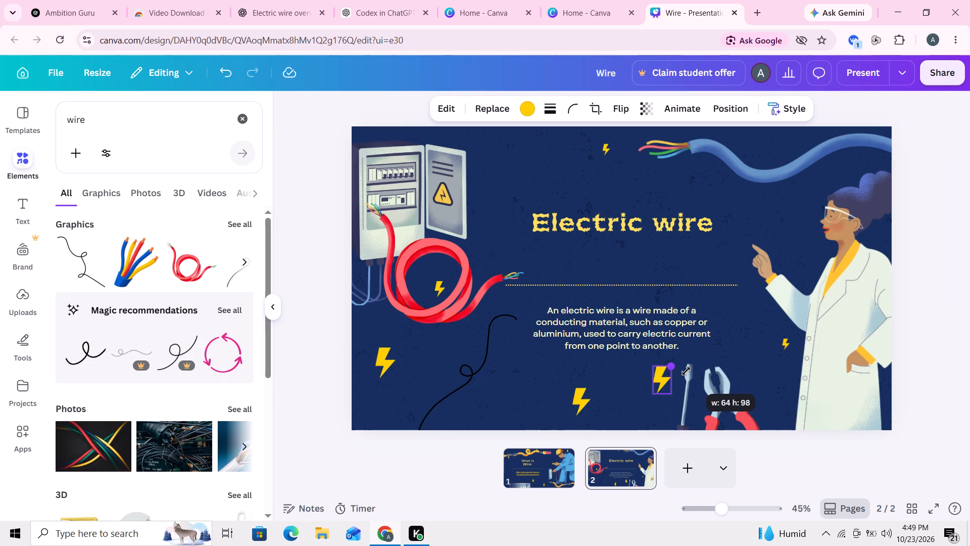
pyautogui.moveTo(686, 371); pyautogui.dragTo(690, 371)
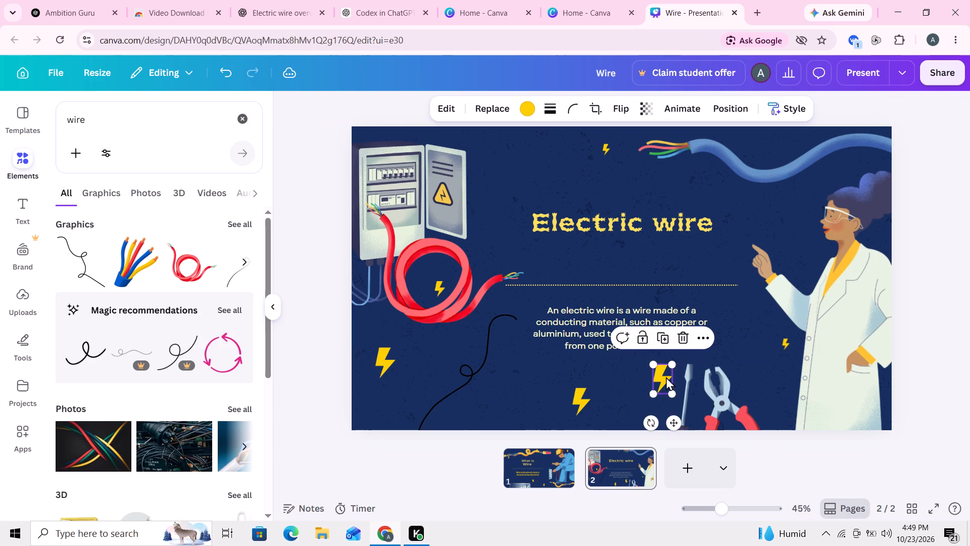
pyautogui.moveTo(666, 377); pyautogui.dragTo(657, 381)
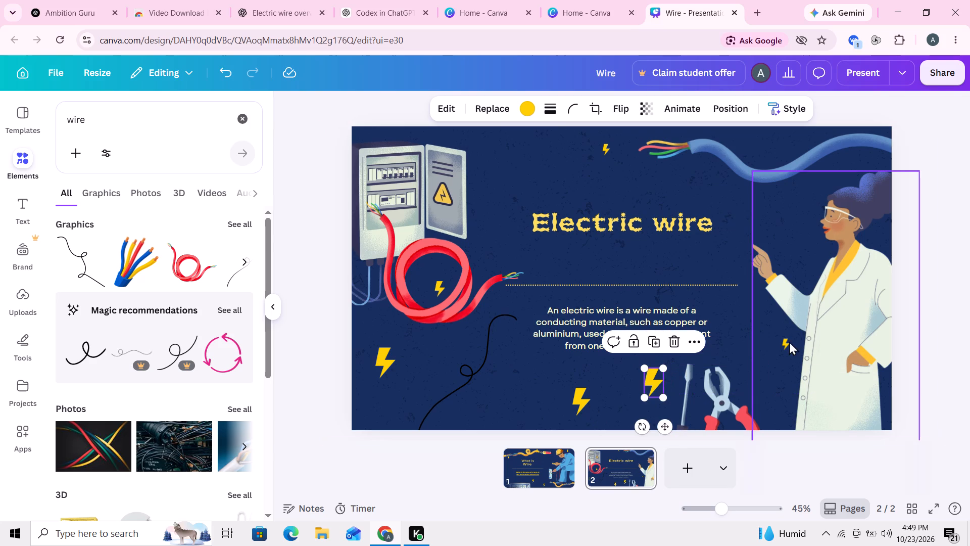
# Enlarge the lightning bolt beside the scientist's coat to about 40 by 62 and nudge it left off the coat.
pyautogui.click(787, 340)
pyautogui.moveTo(791, 341); pyautogui.dragTo(800, 338)
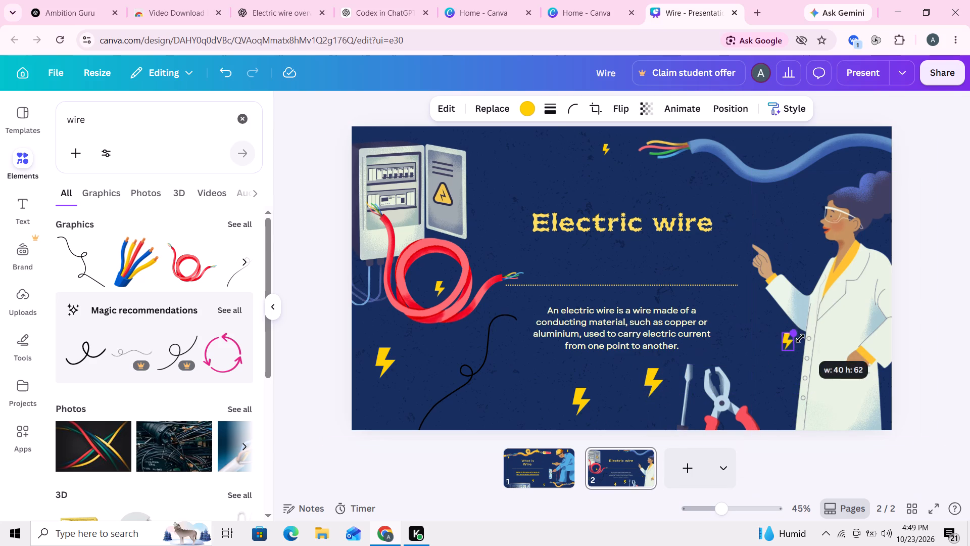
pyautogui.moveTo(800, 338); pyautogui.dragTo(802, 338)
pyautogui.moveTo(794, 338); pyautogui.dragTo(787, 341)
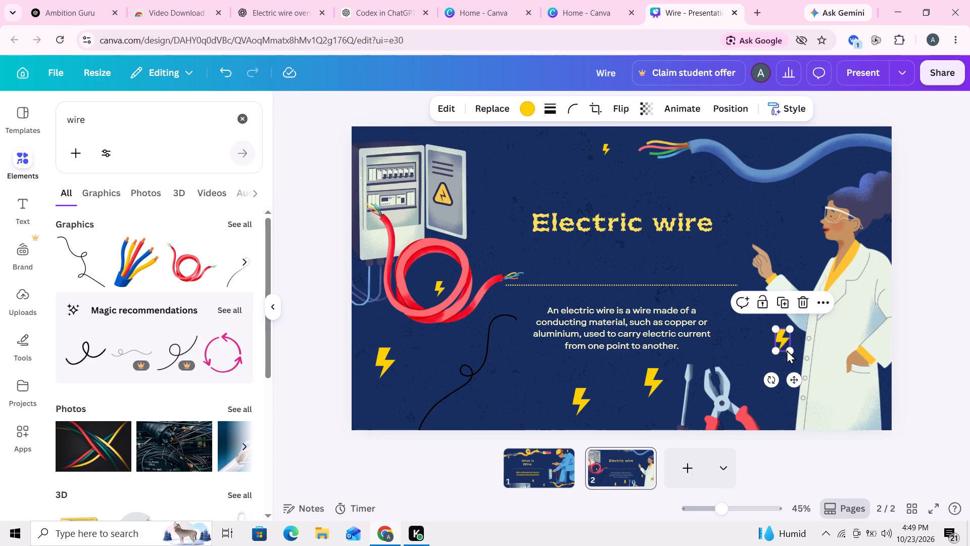
# Enlarge the lightning bolt above the "Electric wire" heading, extending it down and to the left.
pyautogui.click(608, 147)
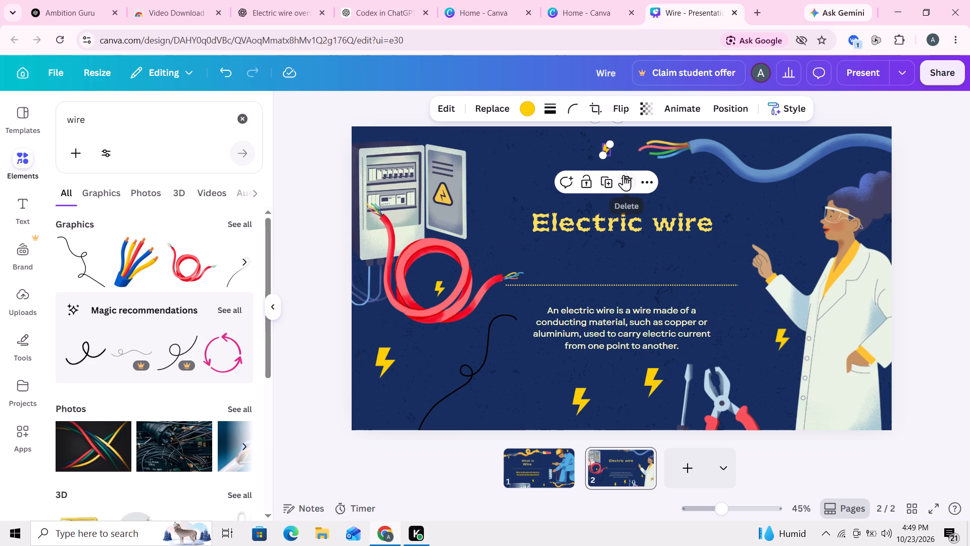
pyautogui.moveTo(605, 155); pyautogui.dragTo(598, 172)
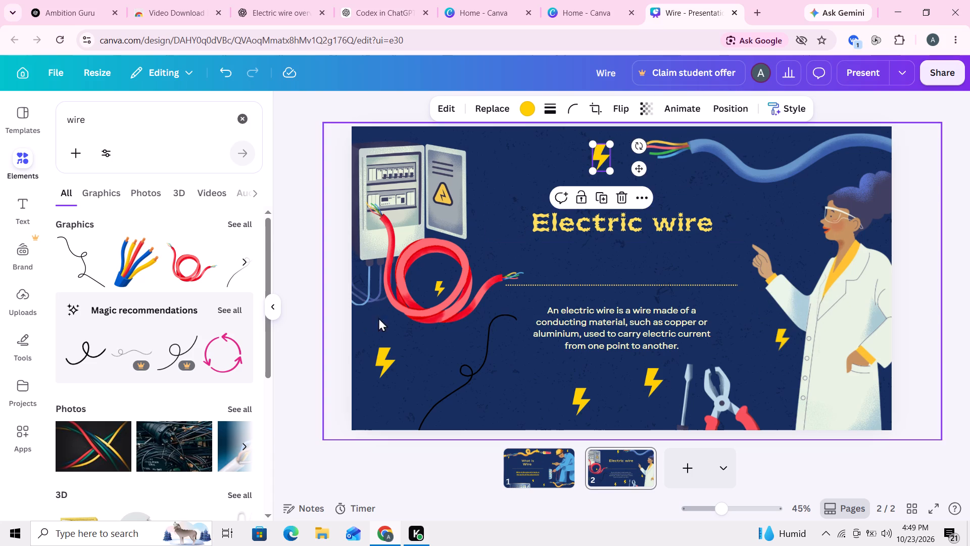
# Move the red coiled wire aside over the body text and slightly enlarge the small lightning bolt it covered.
pyautogui.click(434, 282)
pyautogui.click(442, 284)
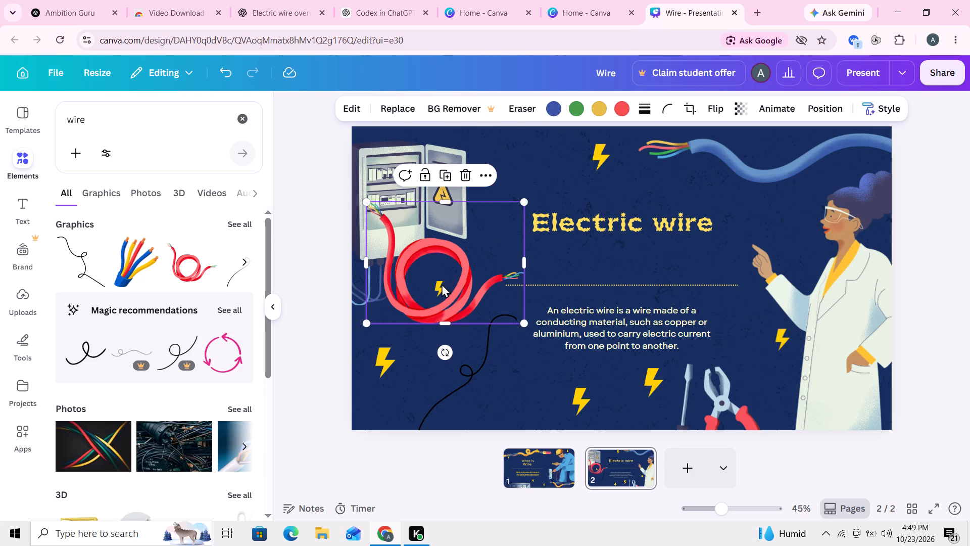
pyautogui.click(437, 284)
pyautogui.click(633, 268)
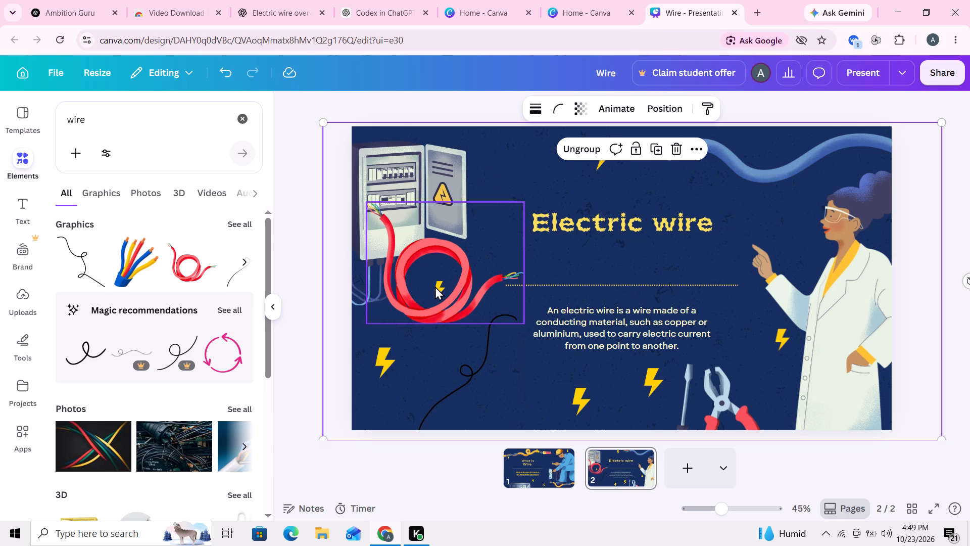
pyautogui.moveTo(442, 278); pyautogui.dragTo(442, 289)
pyautogui.moveTo(442, 289); pyautogui.dragTo(715, 321)
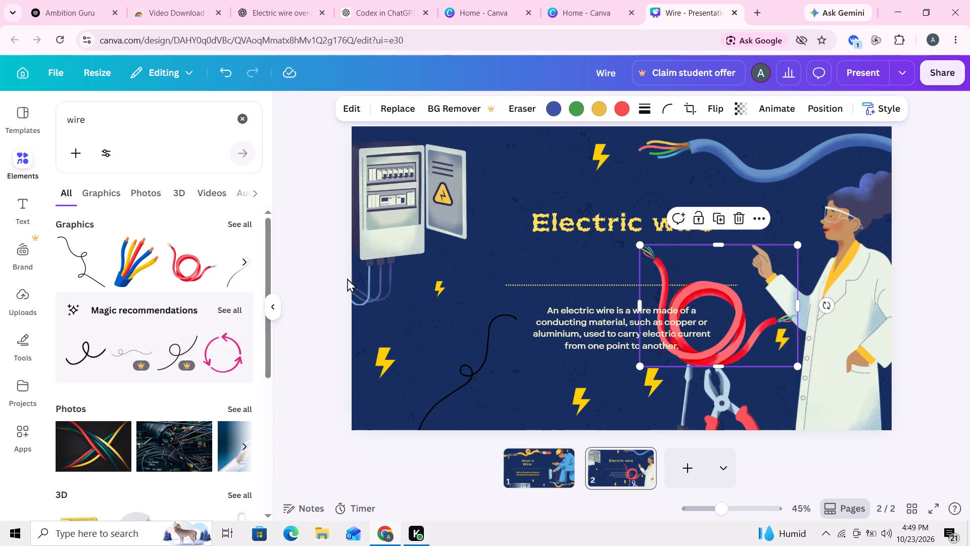
pyautogui.click(444, 290)
pyautogui.moveTo(444, 296); pyautogui.dragTo(446, 301)
# Move the red wire back so its coil surrounds the bolt and its frayed ends meet the breakers and dotted line.
pyautogui.moveTo(721, 307); pyautogui.dragTo(415, 243)
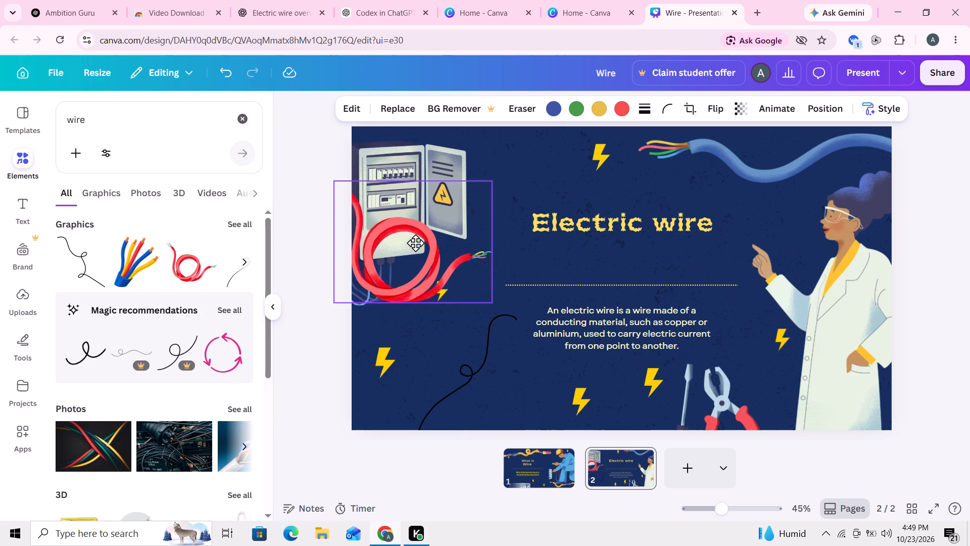
pyautogui.moveTo(415, 243); pyautogui.dragTo(452, 267)
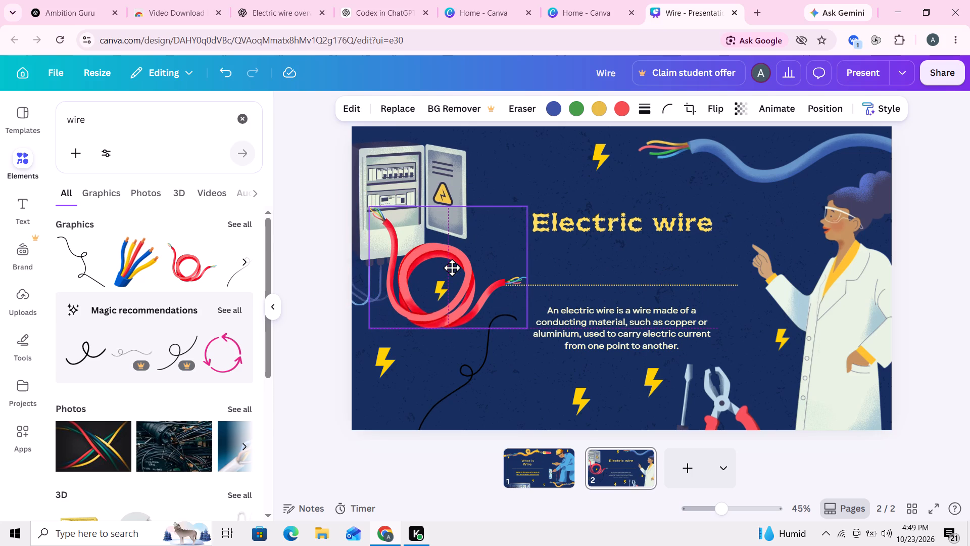
pyautogui.moveTo(452, 267); pyautogui.dragTo(452, 260)
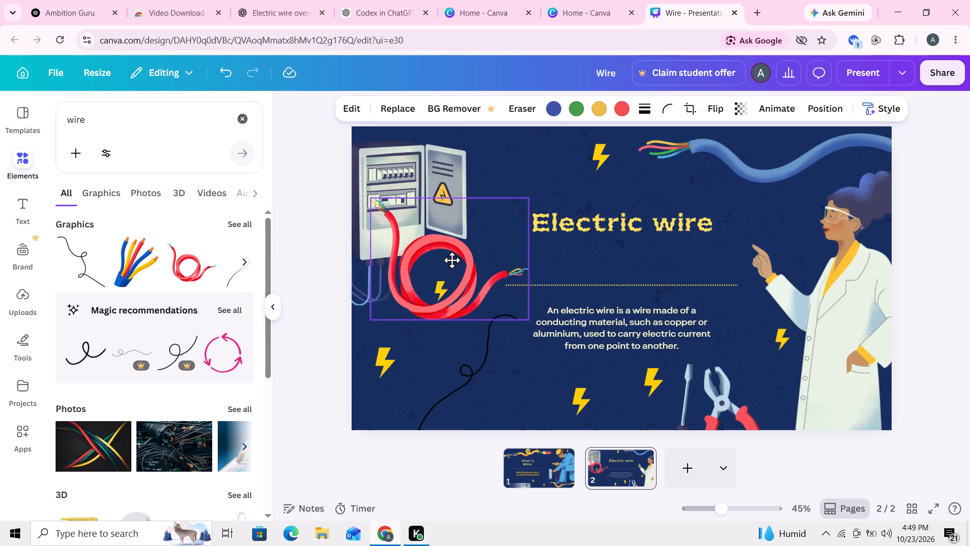
pyautogui.moveTo(452, 260); pyautogui.dragTo(451, 260)
pyautogui.click(298, 148)
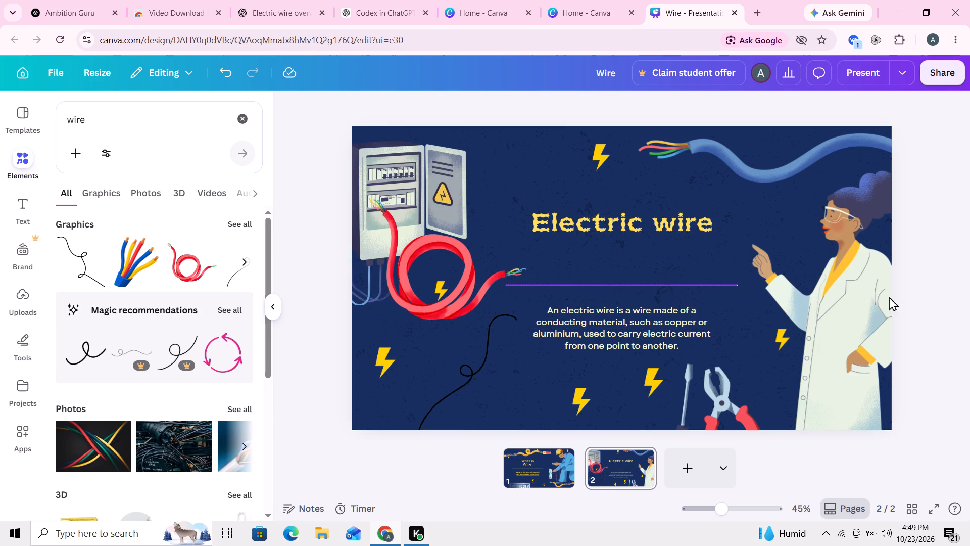
# Move the scientist left and slightly up so her finger points beside the "Electric wire" heading.
pyautogui.rightClick(822, 242)
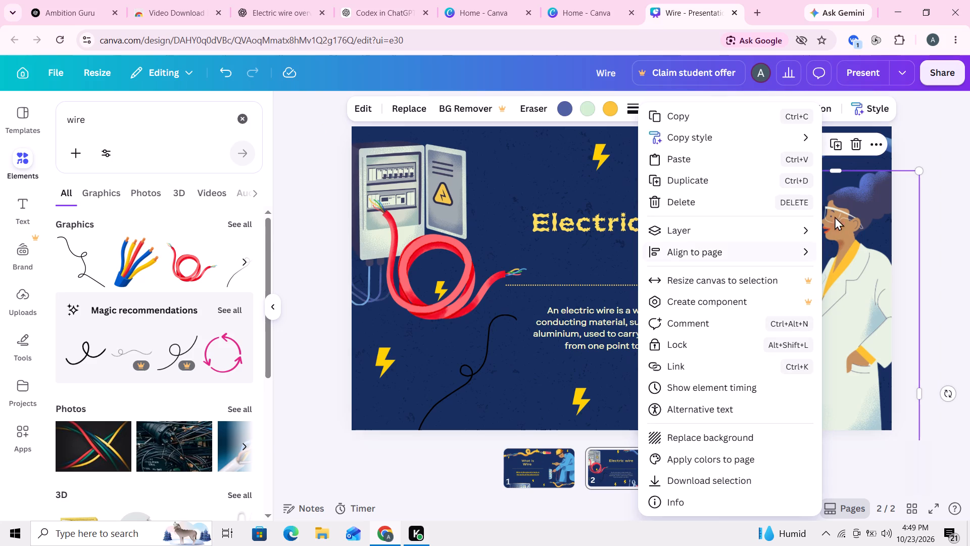
pyautogui.click(938, 228)
pyautogui.moveTo(841, 242); pyautogui.dragTo(840, 241)
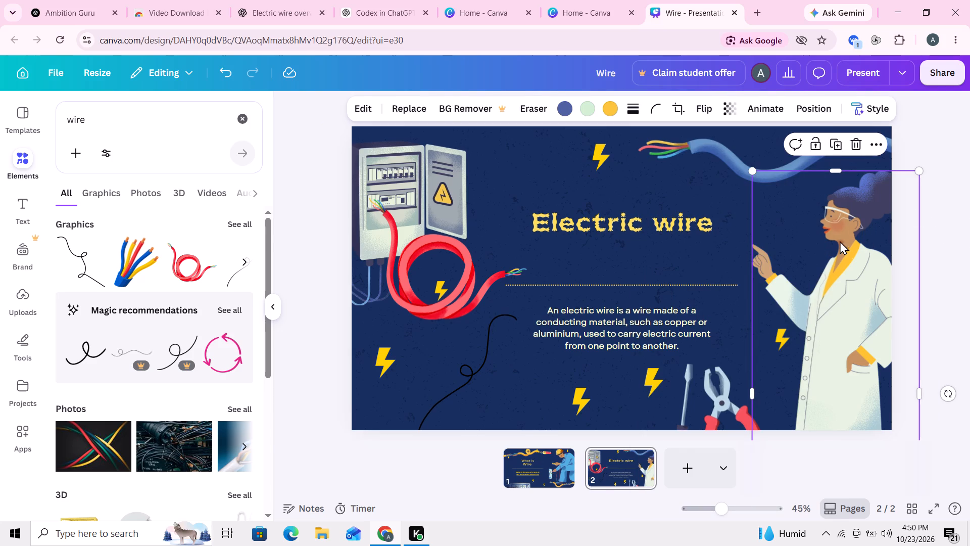
pyautogui.moveTo(840, 241); pyautogui.dragTo(833, 230)
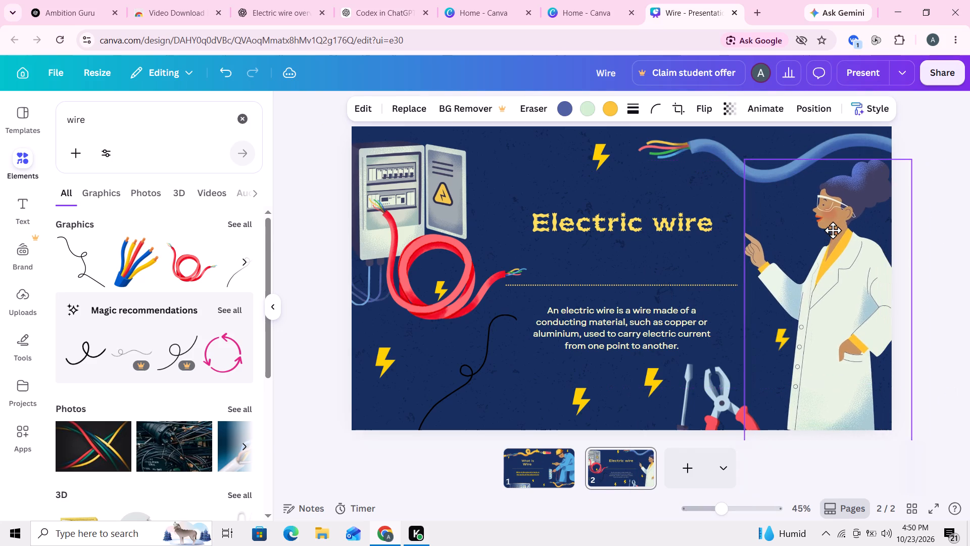
pyautogui.moveTo(833, 230); pyautogui.dragTo(820, 215)
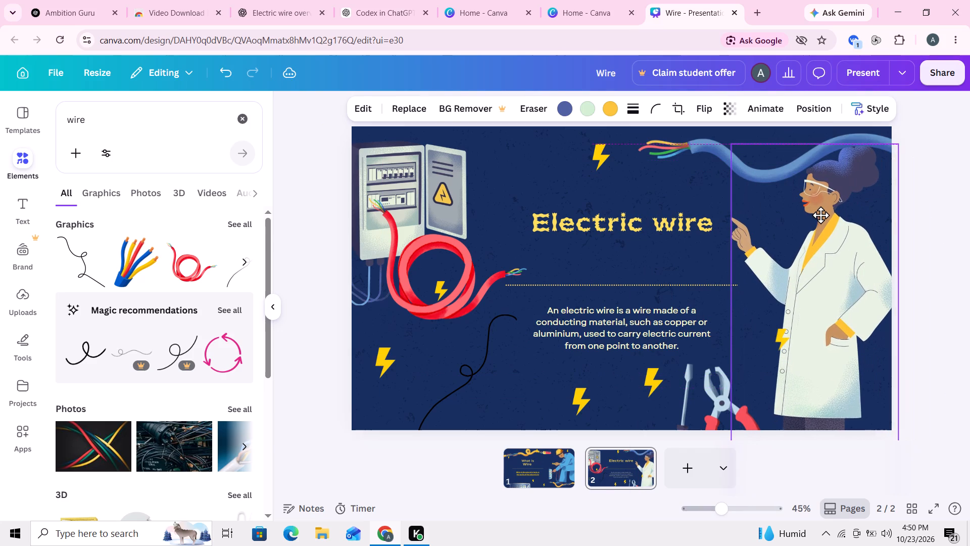
pyautogui.moveTo(820, 215); pyautogui.dragTo(834, 202)
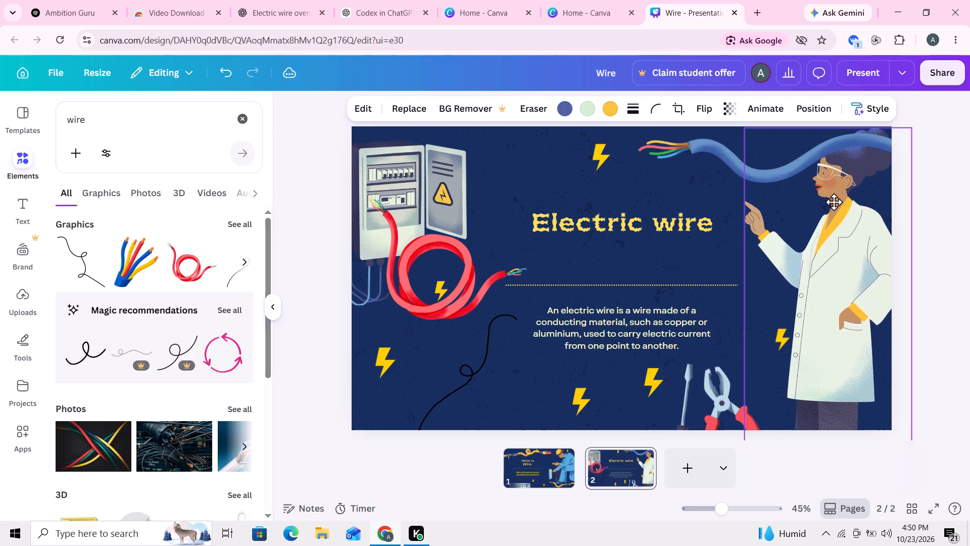
pyautogui.moveTo(834, 202); pyautogui.dragTo(822, 220)
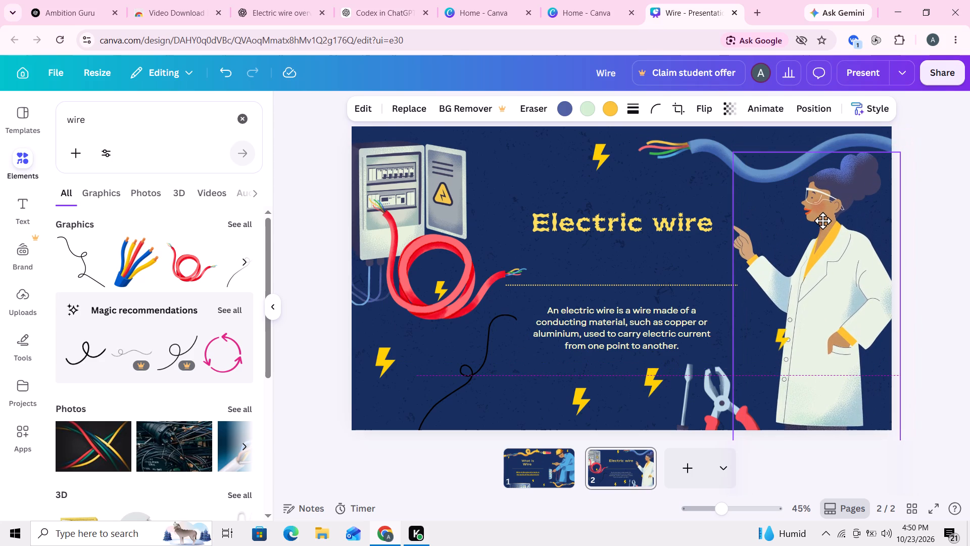
pyautogui.moveTo(822, 220); pyautogui.dragTo(816, 220)
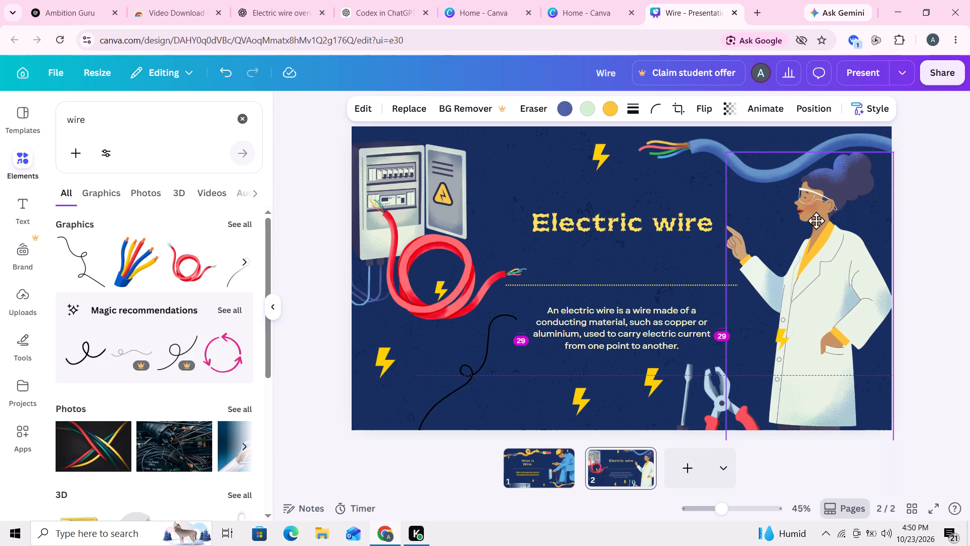
pyautogui.moveTo(816, 220); pyautogui.dragTo(814, 226)
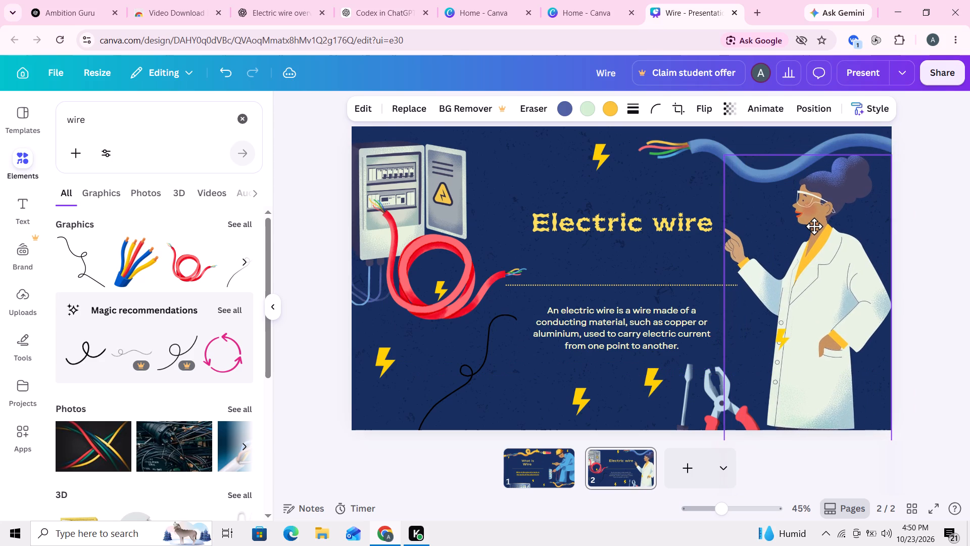
pyautogui.moveTo(814, 226); pyautogui.dragTo(811, 225)
pyautogui.click(956, 206)
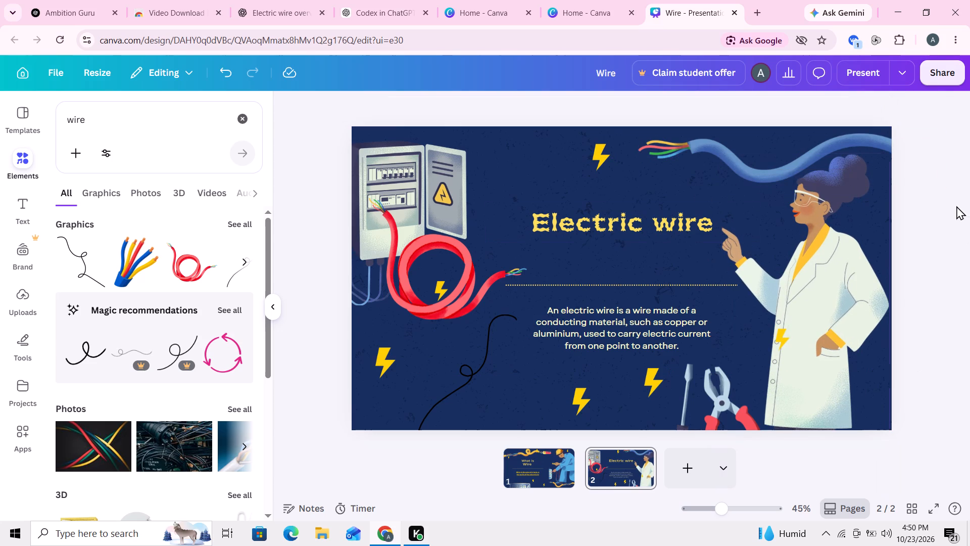
# Shift the blue wire left along the slide's top edge so its frayed end sits just beside the top lightning bolt.
pyautogui.moveTo(790, 169); pyautogui.dragTo(782, 164)
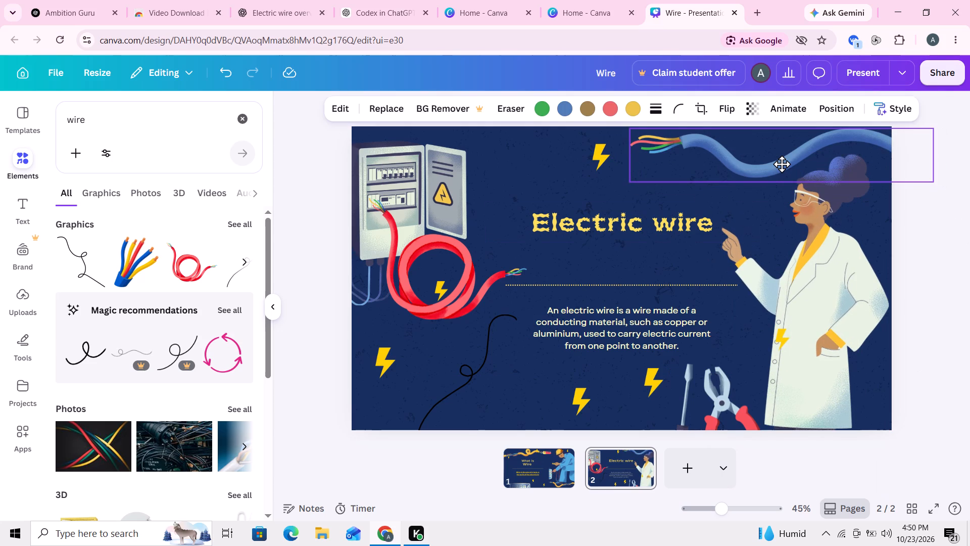
pyautogui.moveTo(782, 164); pyautogui.dragTo(760, 164)
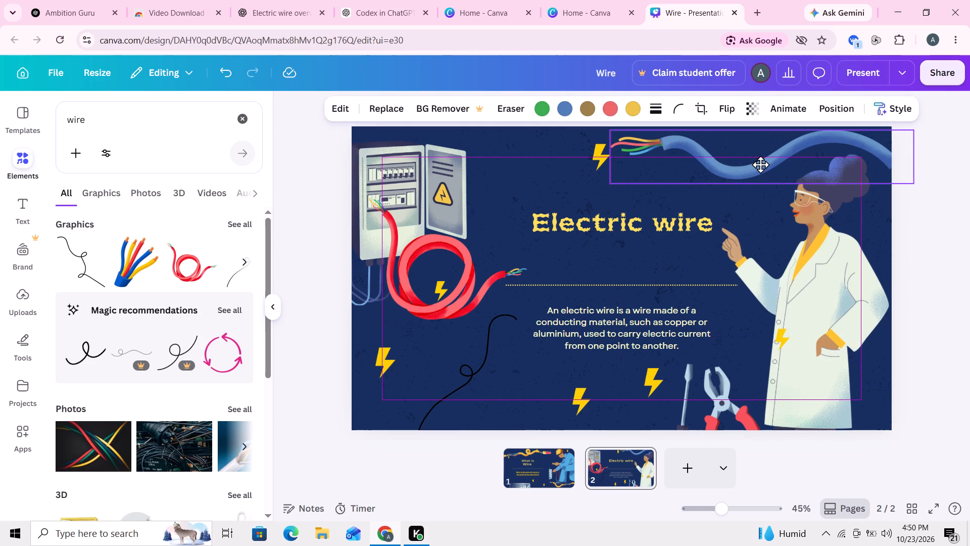
pyautogui.moveTo(760, 164); pyautogui.dragTo(741, 161)
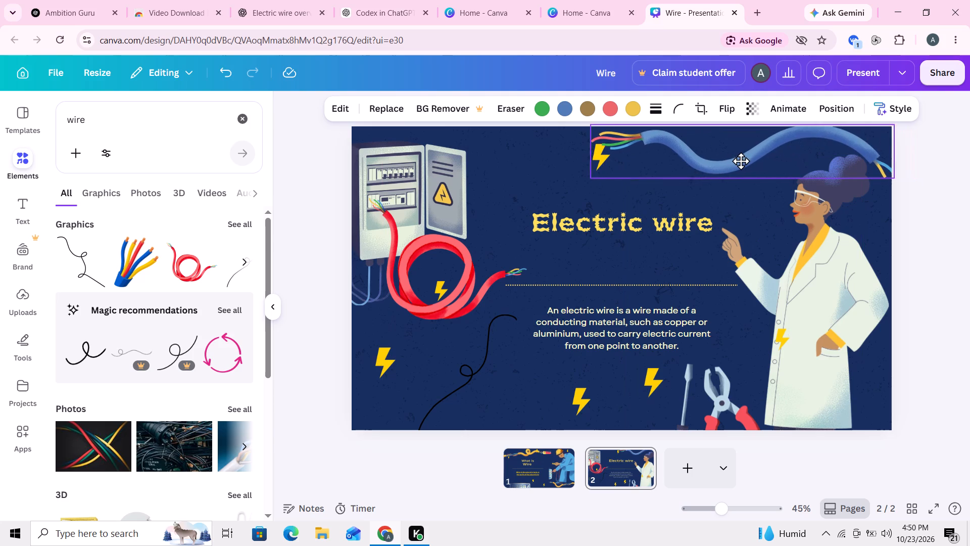
pyautogui.moveTo(741, 161); pyautogui.dragTo(760, 160)
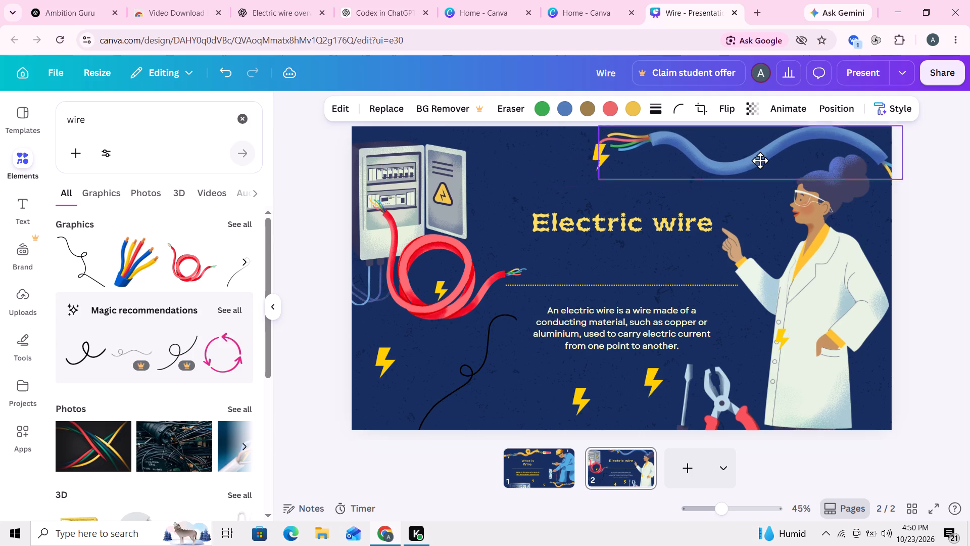
pyautogui.moveTo(760, 160); pyautogui.dragTo(762, 160)
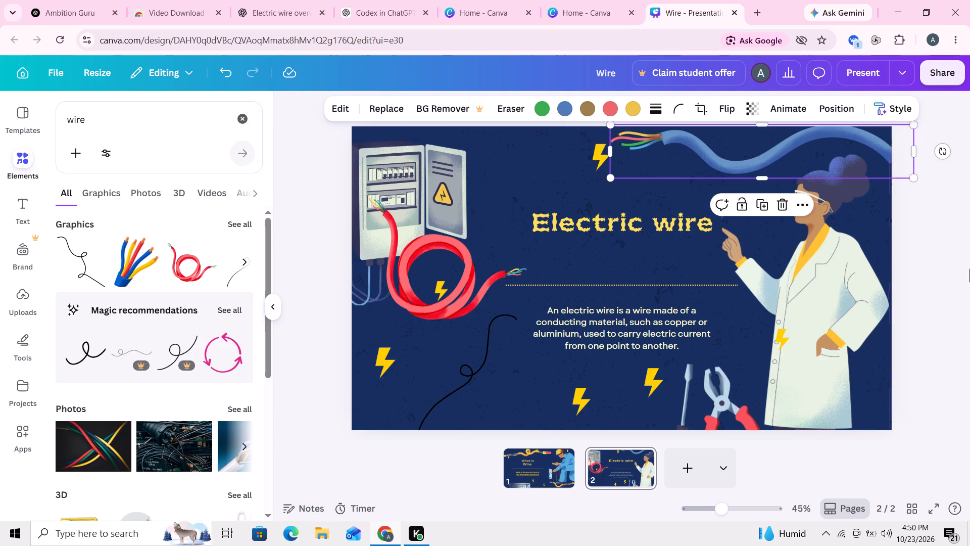
pyautogui.click(944, 261)
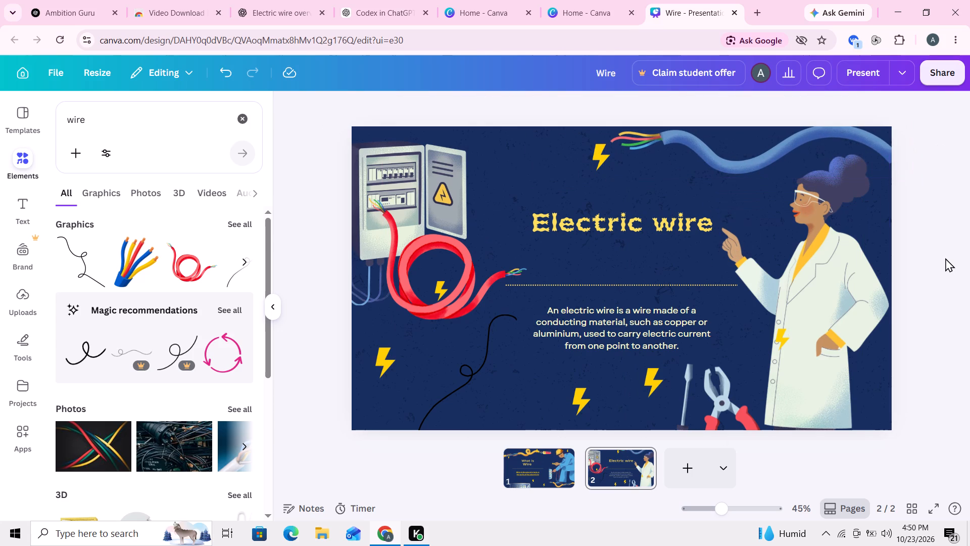
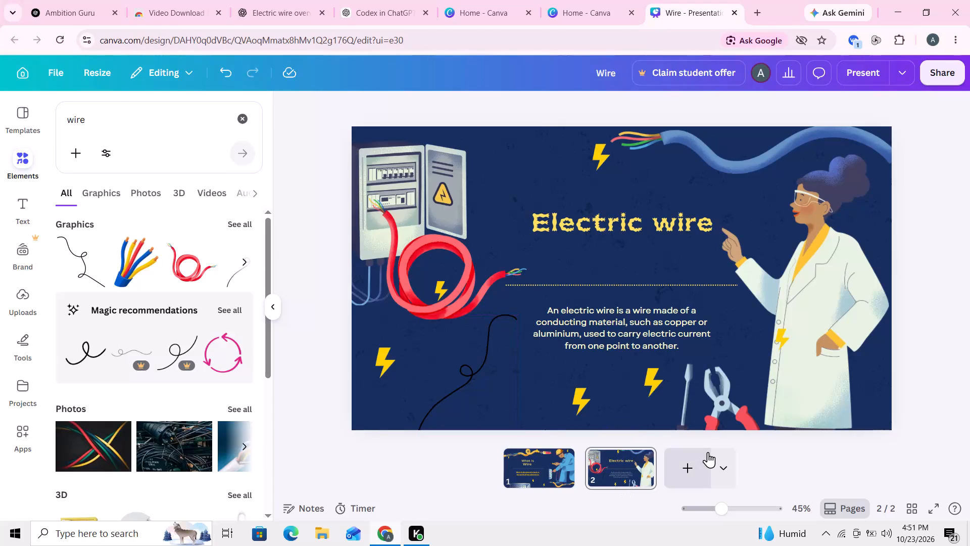
# Add a blank dark-blue third page to the presentation.
pyautogui.click(708, 452)
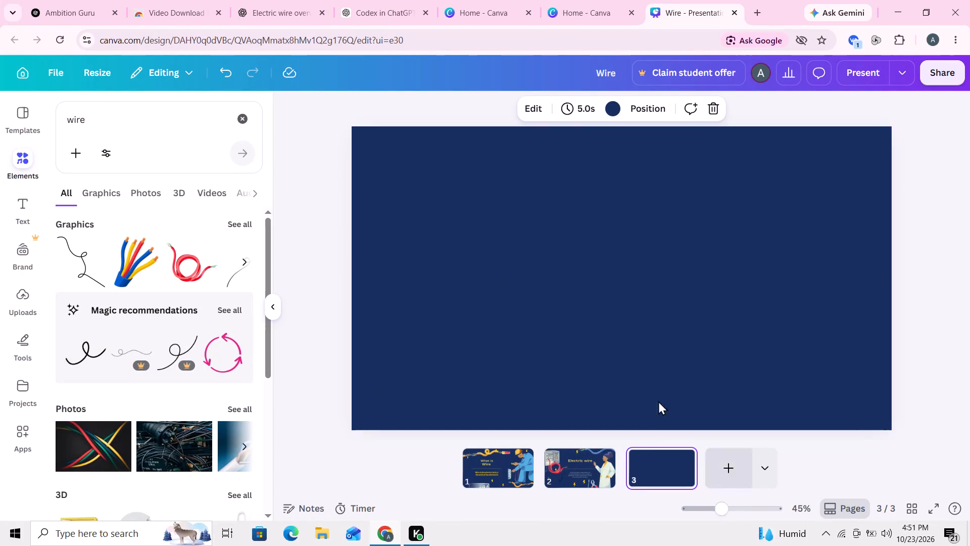
pyautogui.click(587, 232)
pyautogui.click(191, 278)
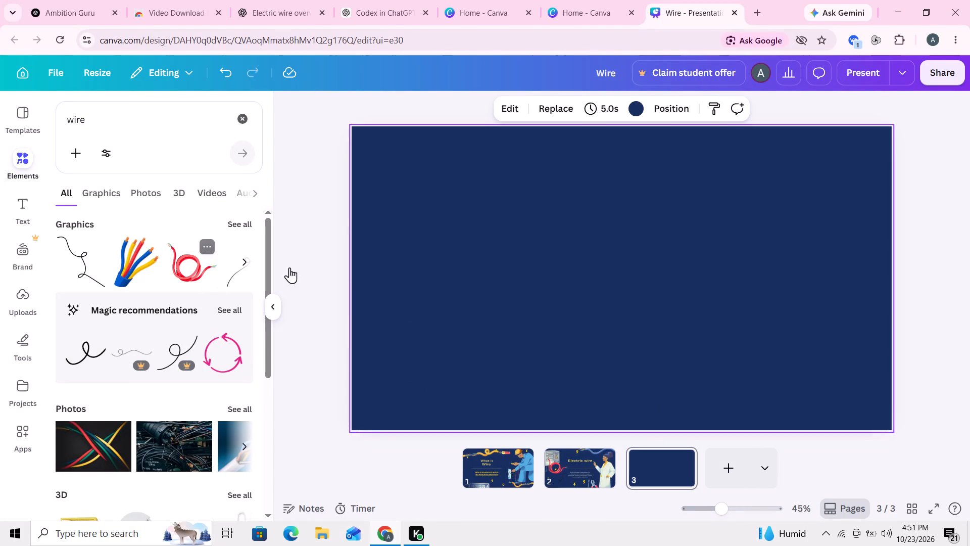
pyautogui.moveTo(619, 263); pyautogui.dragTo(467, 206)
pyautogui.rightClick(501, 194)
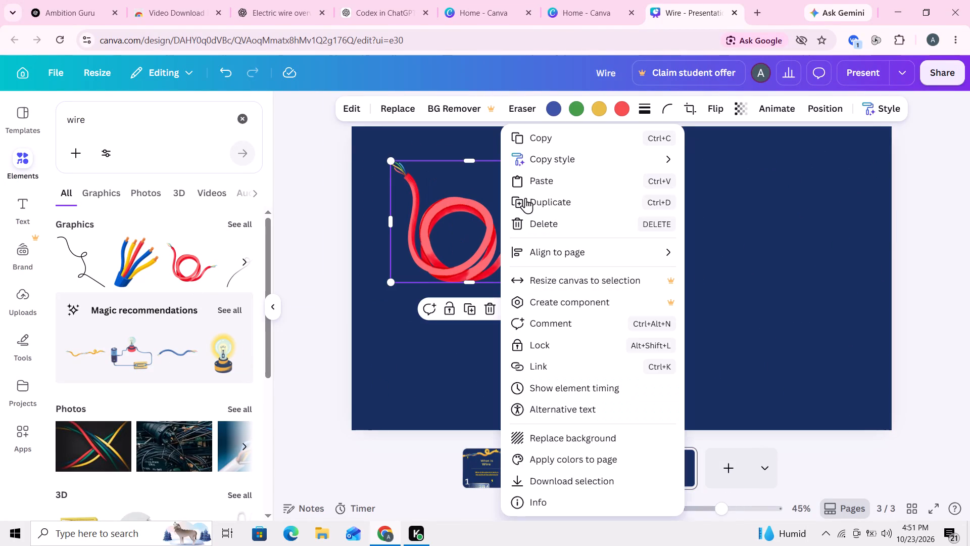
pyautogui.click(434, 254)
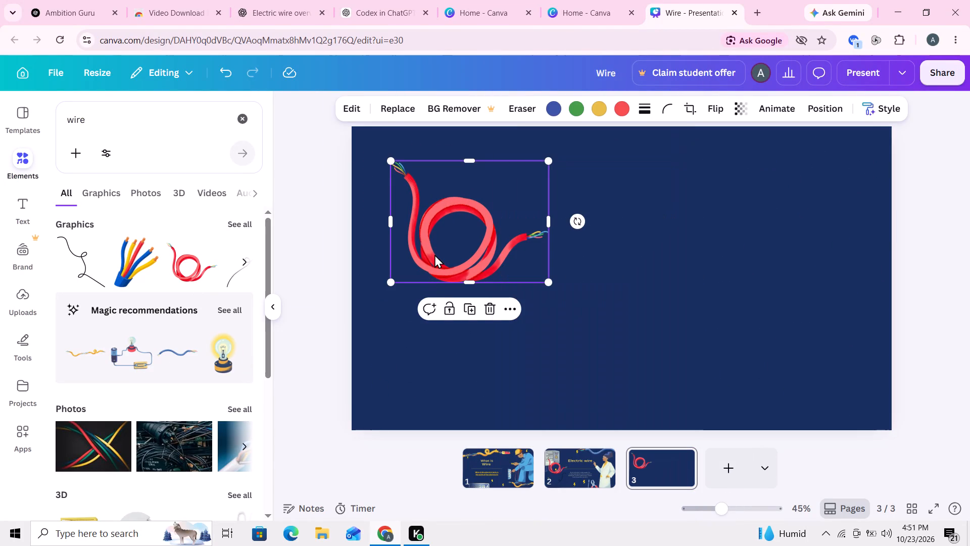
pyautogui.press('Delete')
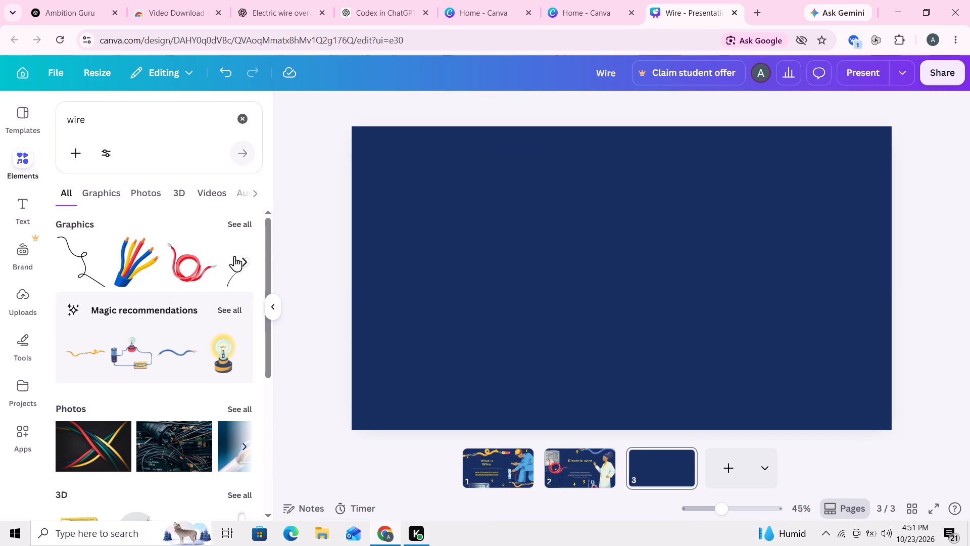
# Search the elements for "electricity" and add the graphic with the cluster of yellow lightning bolts to page 3.
pyautogui.click(236, 257)
pyautogui.click(228, 259)
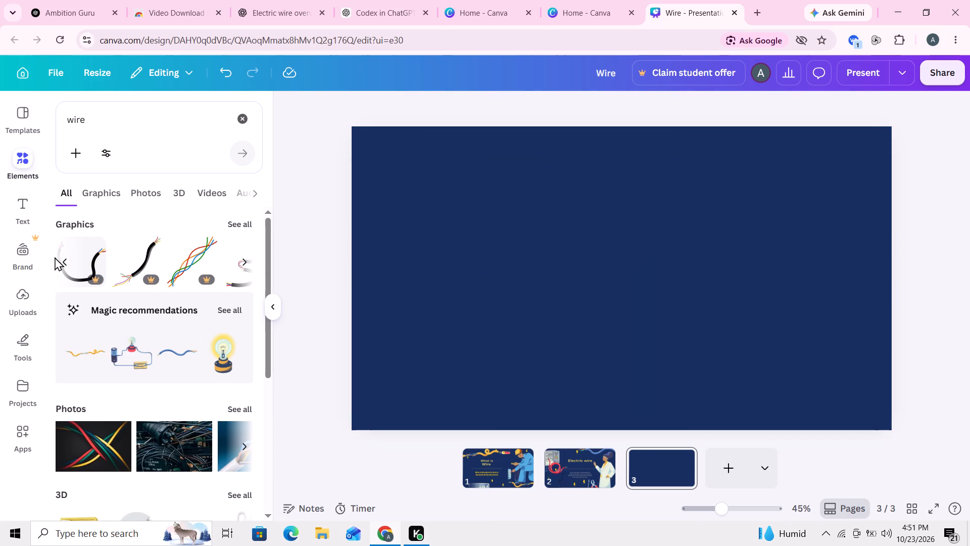
pyautogui.click(70, 261)
pyautogui.click(113, 121)
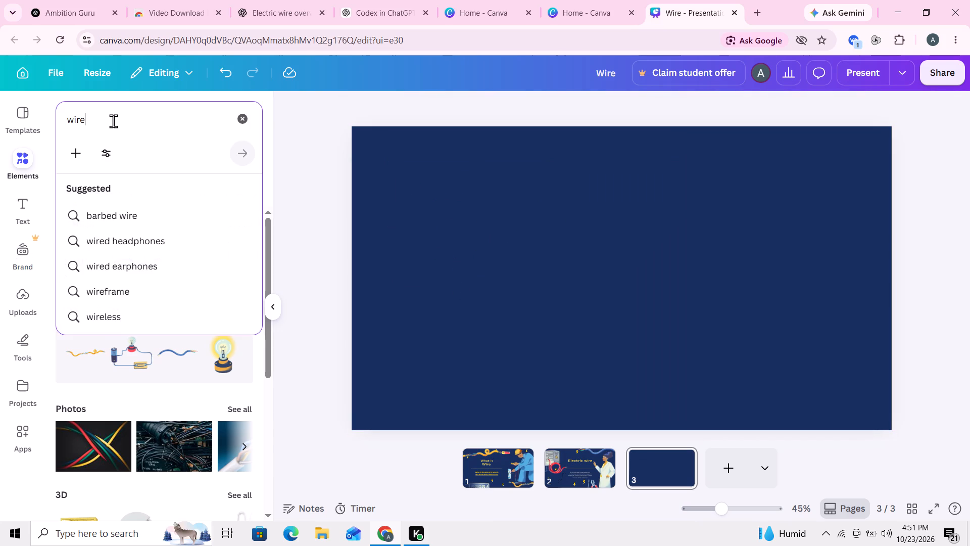
pyautogui.press('BackSpace')
pyautogui.press('BackSpace')
pyautogui.press('BackSpace')
pyautogui.press('BackSpace')
pyautogui.press('BackSpace')
pyautogui.press('BackSpace')
pyautogui.press('BackSpace')
pyautogui.press('BackSpace')
pyautogui.press('BackSpace')
pyautogui.press('BackSpace')
pyautogui.press('BackSpace')
pyautogui.press('BackSpace')
pyautogui.press('BackSpace')
pyautogui.press('BackSpace')
pyautogui.press('BackSpace')
pyautogui.write('ele')
pyautogui.write('ctr')
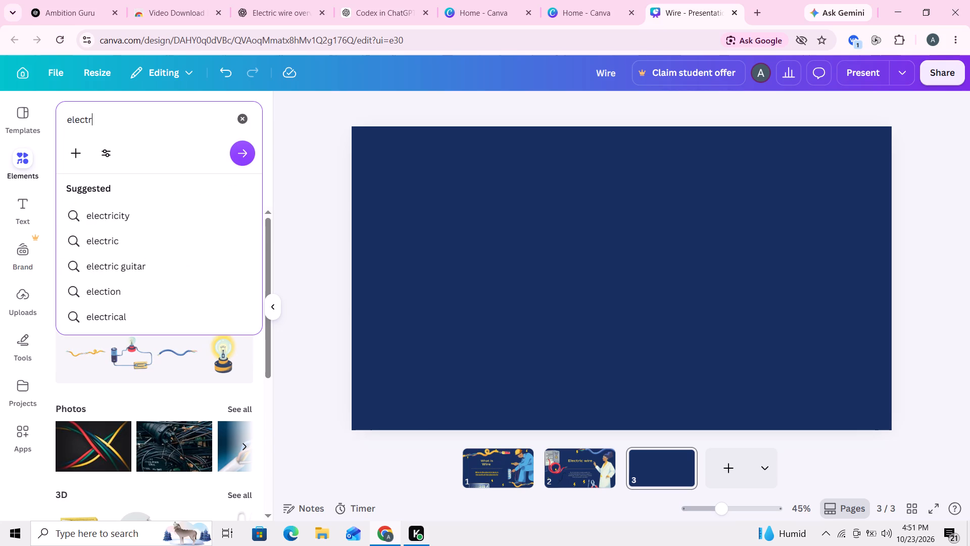
pyautogui.click(177, 216)
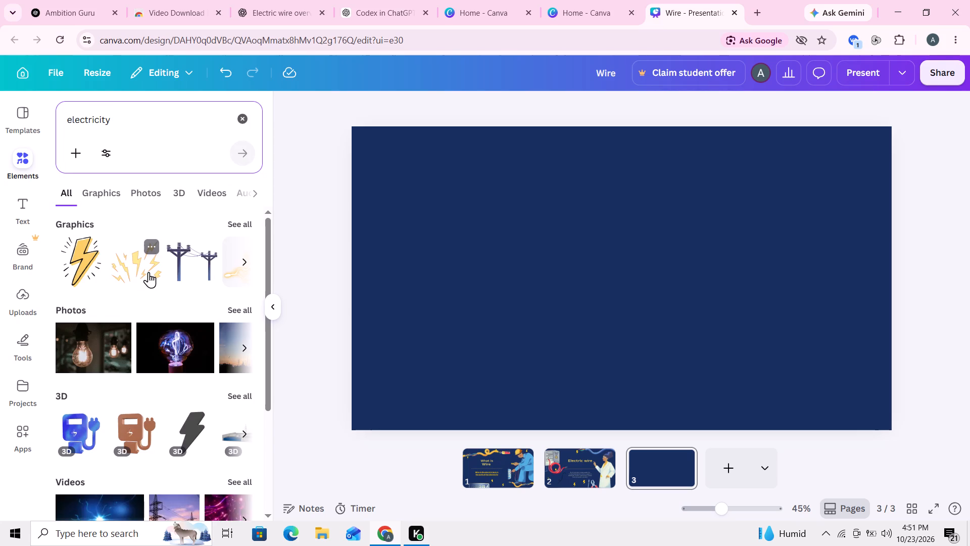
pyautogui.click(149, 272)
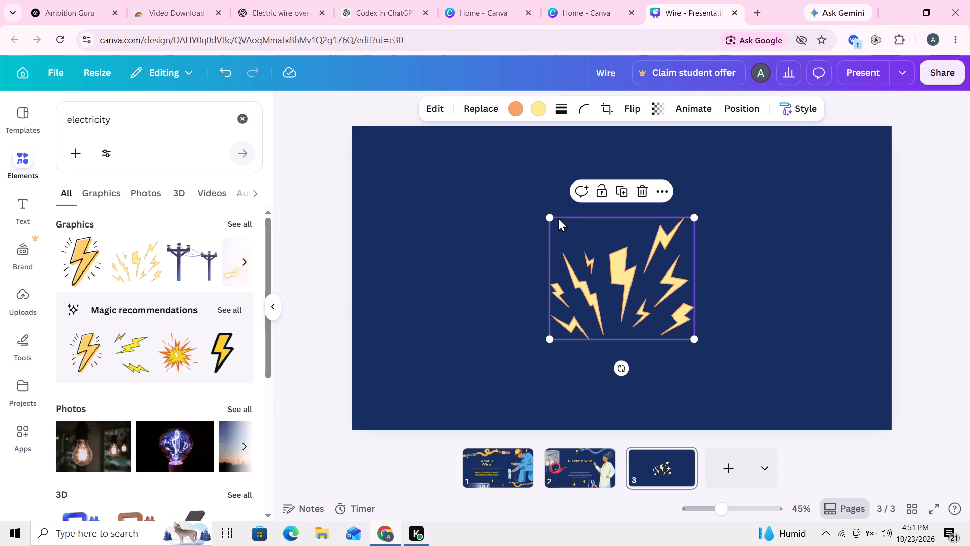
# Enlarge the lightning-bolt cluster and reposition it so the bolts spread across the whole third page as a background.
pyautogui.moveTo(552, 215); pyautogui.dragTo(385, 194)
pyautogui.moveTo(694, 338); pyautogui.dragTo(888, 411)
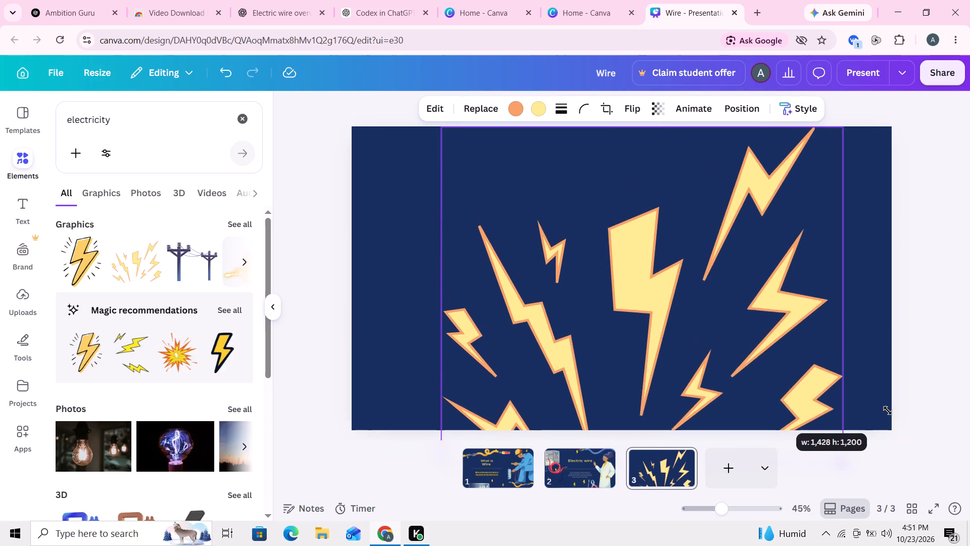
pyautogui.moveTo(888, 411); pyautogui.dragTo(949, 409)
pyautogui.moveTo(444, 129); pyautogui.dragTo(383, 118)
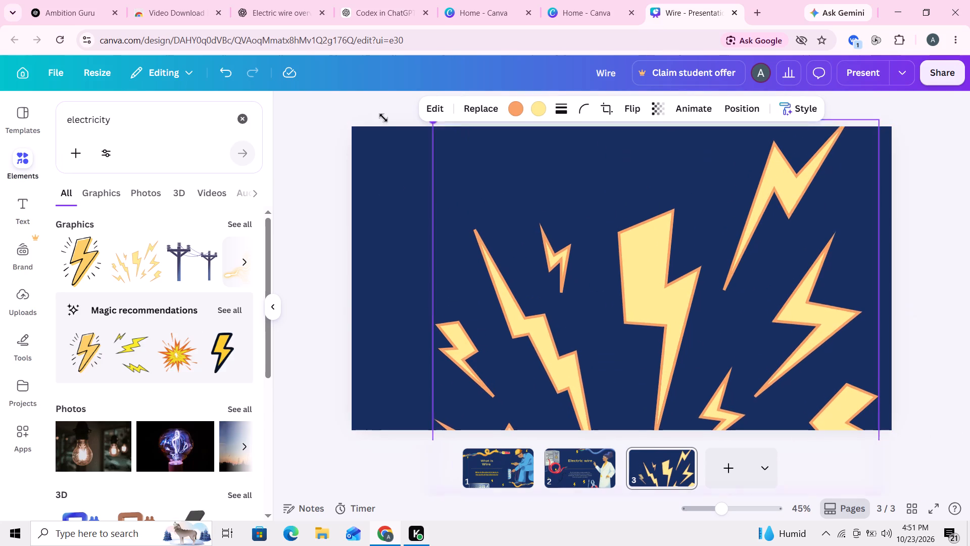
pyautogui.moveTo(383, 118); pyautogui.dragTo(204, 113)
pyautogui.moveTo(717, 259); pyautogui.dragTo(728, 278)
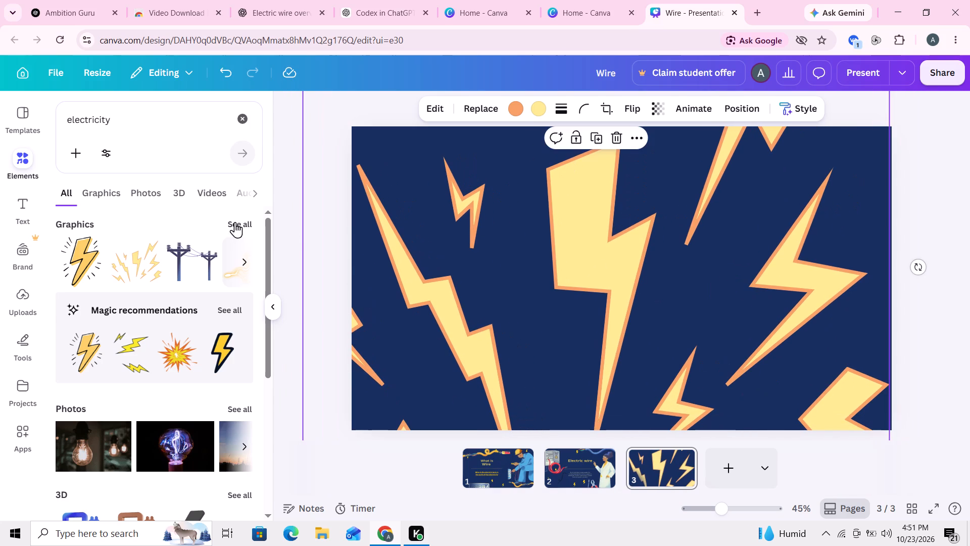
pyautogui.click(292, 221)
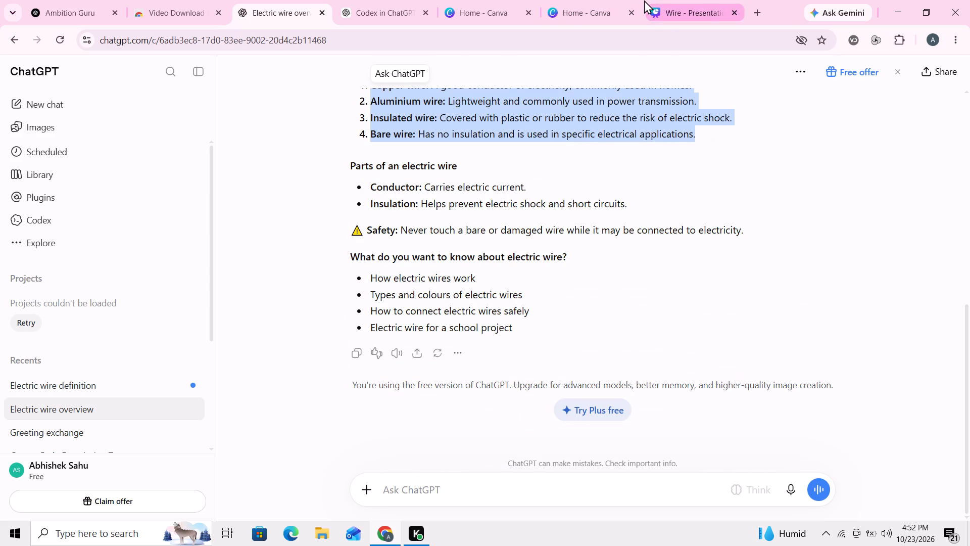
# Switch back to the Wire presentation in Canva and open the text options for page 3.
pyautogui.click(644, 0)
pyautogui.click(573, 187)
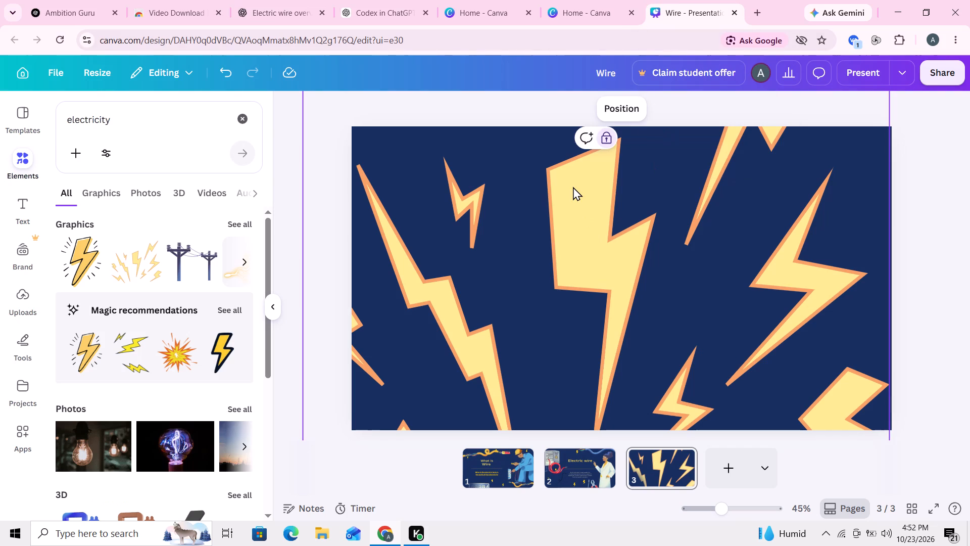
pyautogui.click(28, 192)
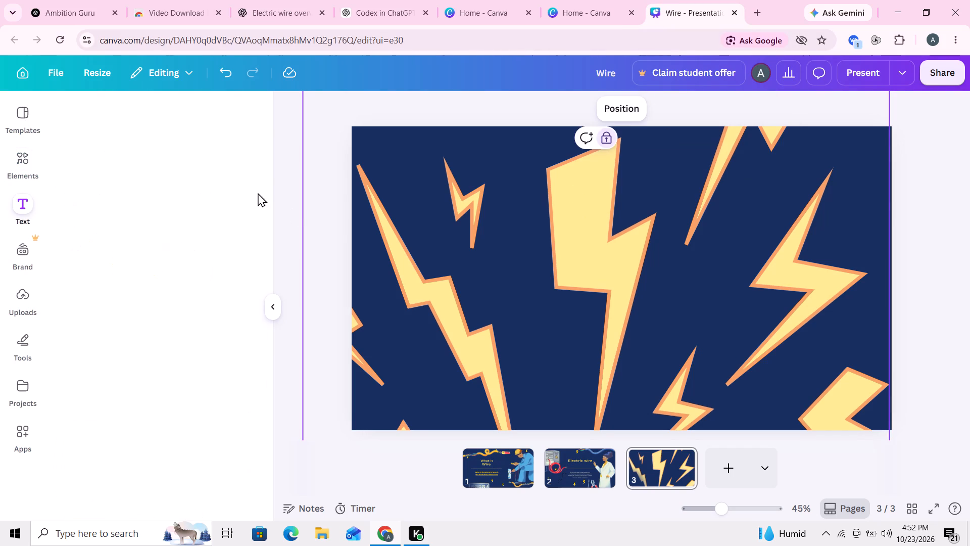
pyautogui.click(152, 130)
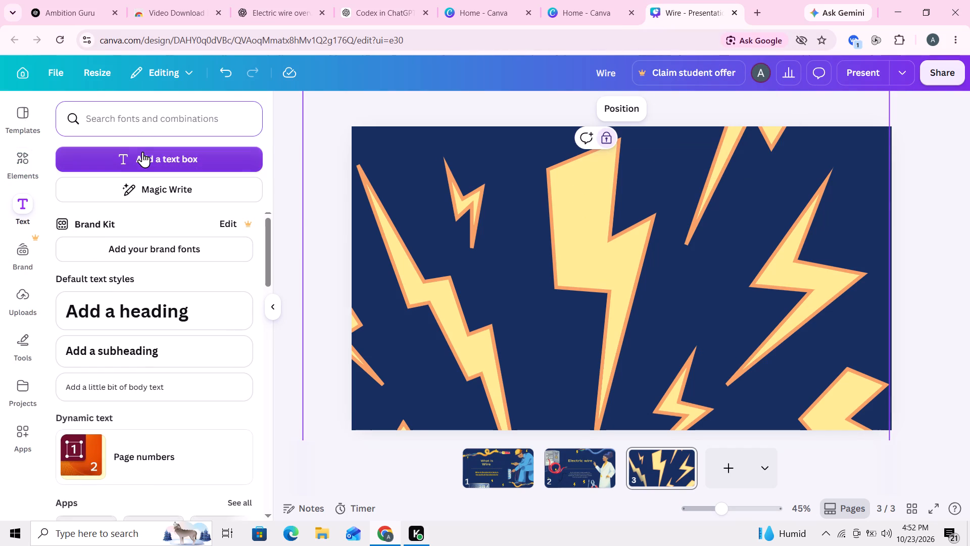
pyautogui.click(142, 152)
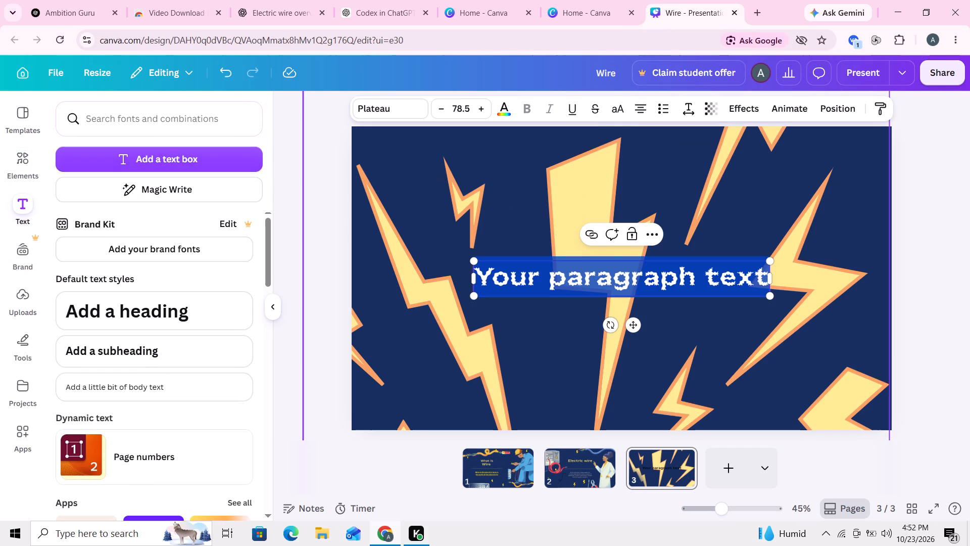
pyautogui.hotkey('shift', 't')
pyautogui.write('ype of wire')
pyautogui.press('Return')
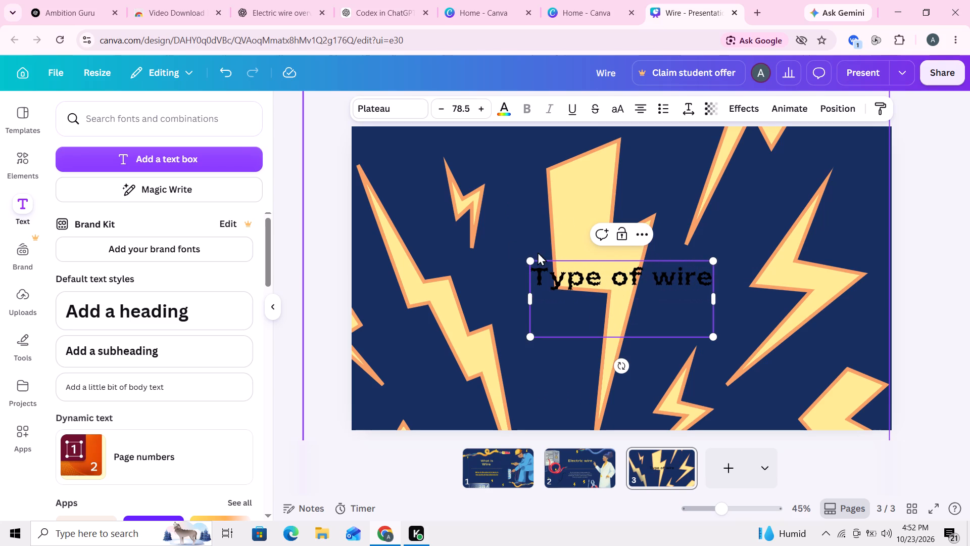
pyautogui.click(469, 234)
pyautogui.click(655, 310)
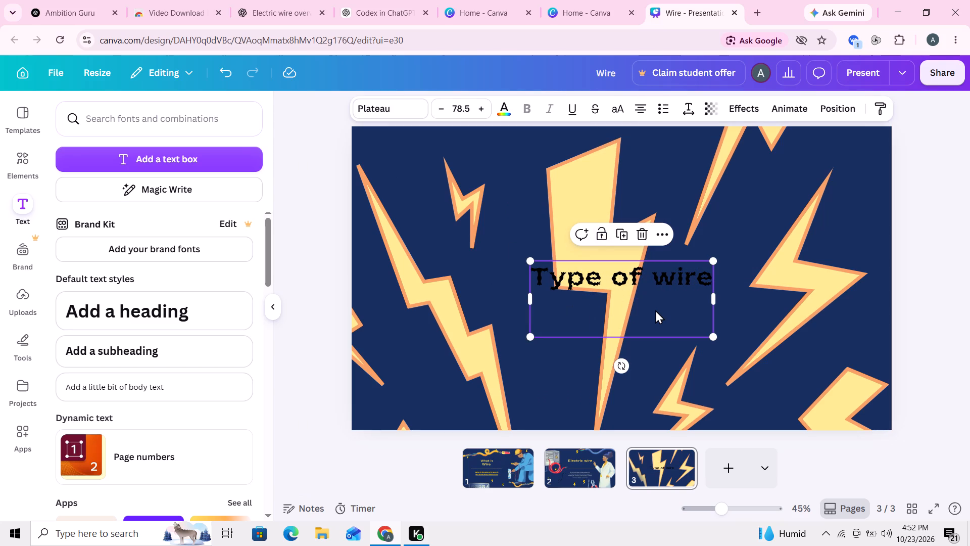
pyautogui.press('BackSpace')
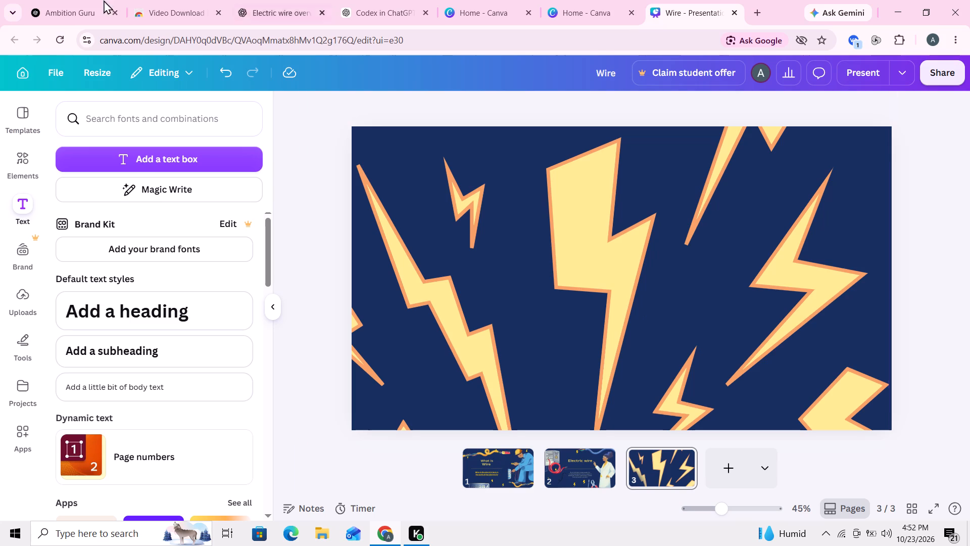
# Add a text box reading "Type of Wire" to page 3, with a capital W in "Wire".
pyautogui.click(143, 165)
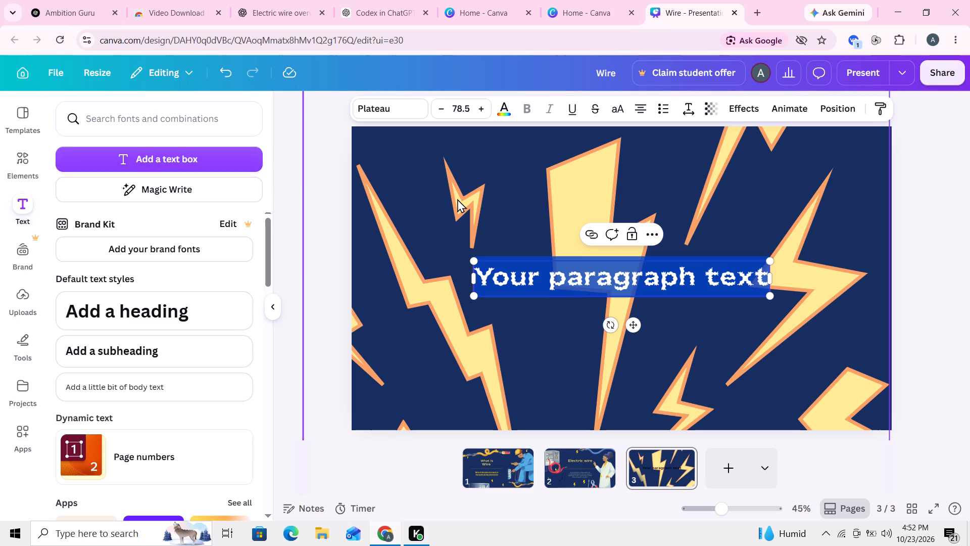
pyautogui.write('Type')
pyautogui.press('space')
pyautogui.write('of')
pyautogui.press('space')
pyautogui.press('w')
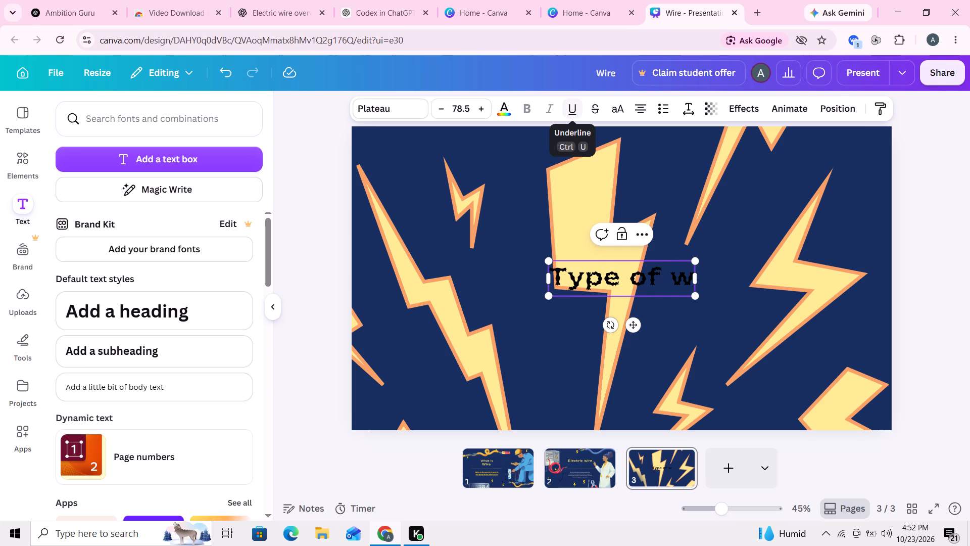
pyautogui.write('ire')
pyautogui.press('Left')
pyautogui.press('Left')
pyautogui.press('Left')
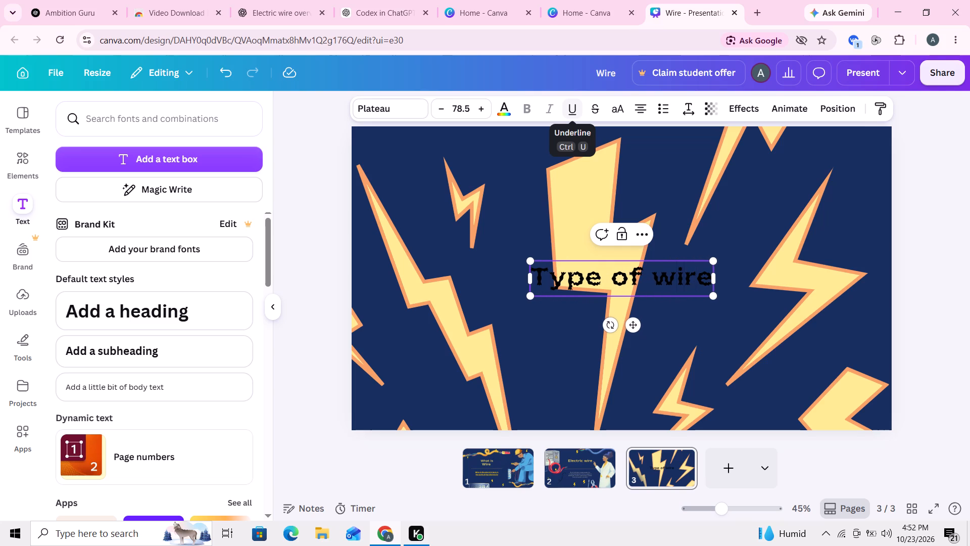
pyautogui.press('BackSpace')
pyautogui.hotkey('shift', 'w')
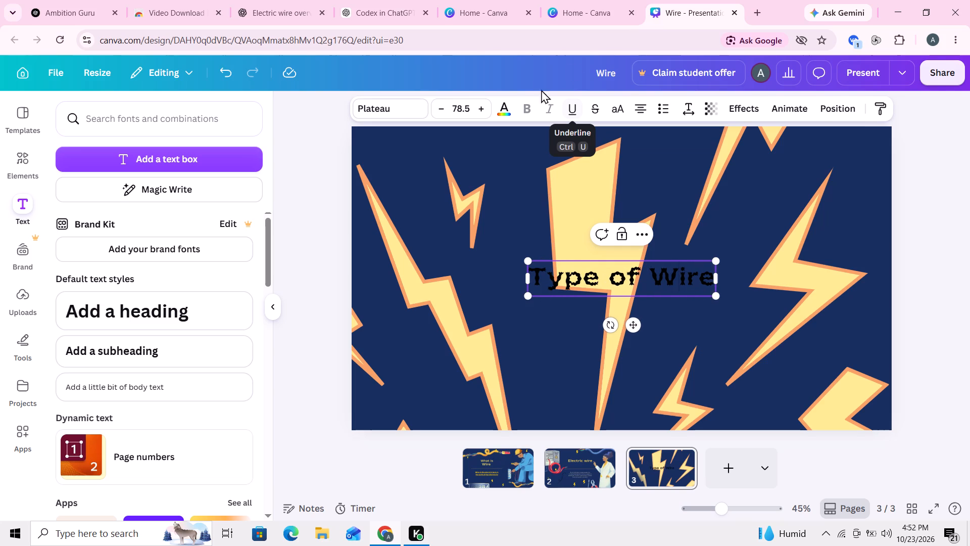
pyautogui.click(763, 208)
# Move the "Type of Wire" title to the top centre of page 3.
pyautogui.moveTo(669, 267); pyautogui.dragTo(628, 132)
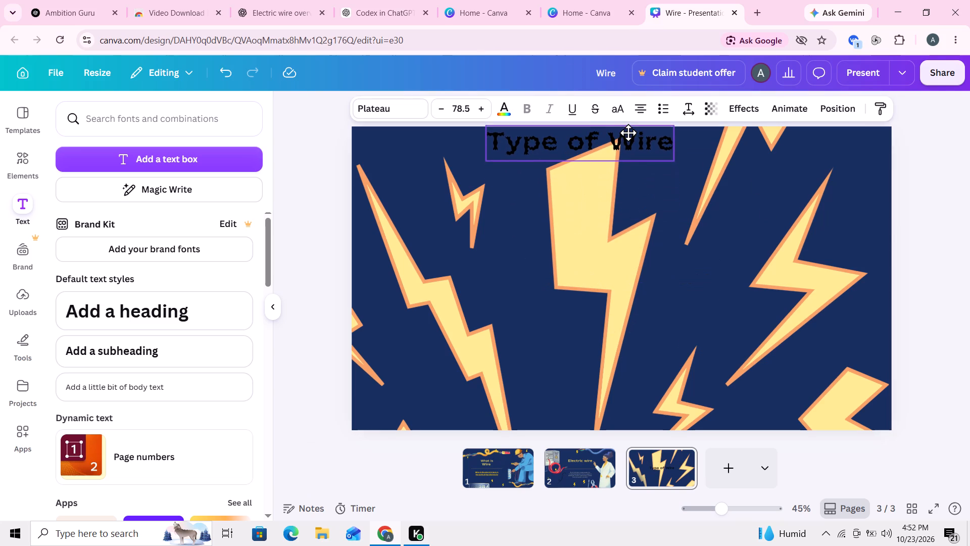
pyautogui.moveTo(628, 132); pyautogui.dragTo(625, 138)
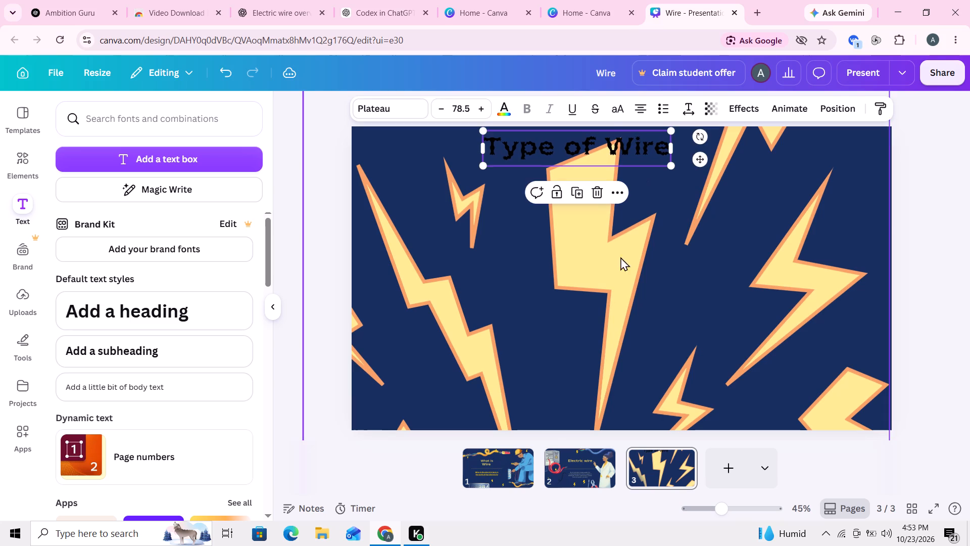
# Paste the copied ChatGPT text about types of electric wires into a new text box on page 3.
pyautogui.click(603, 266)
pyautogui.click(136, 156)
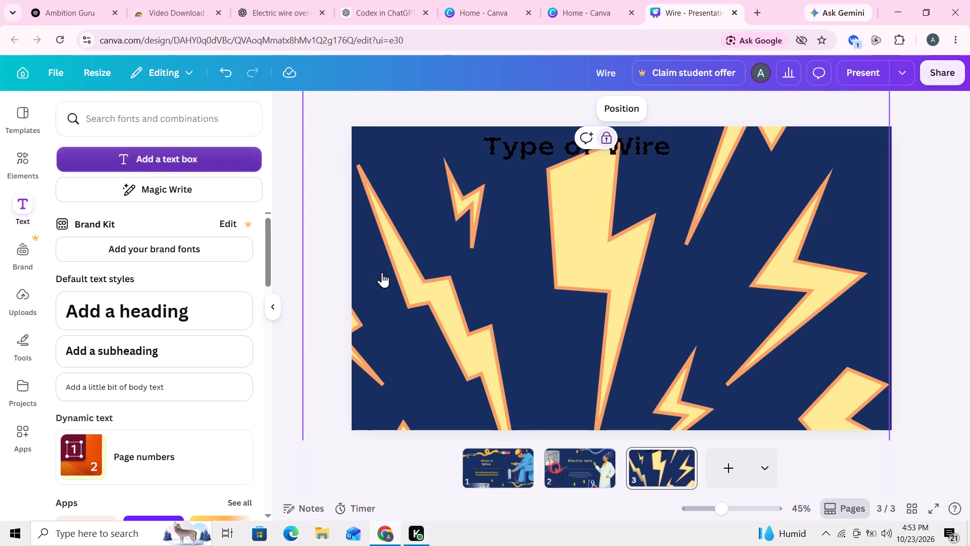
pyautogui.hotkey('ctrl', 'v')
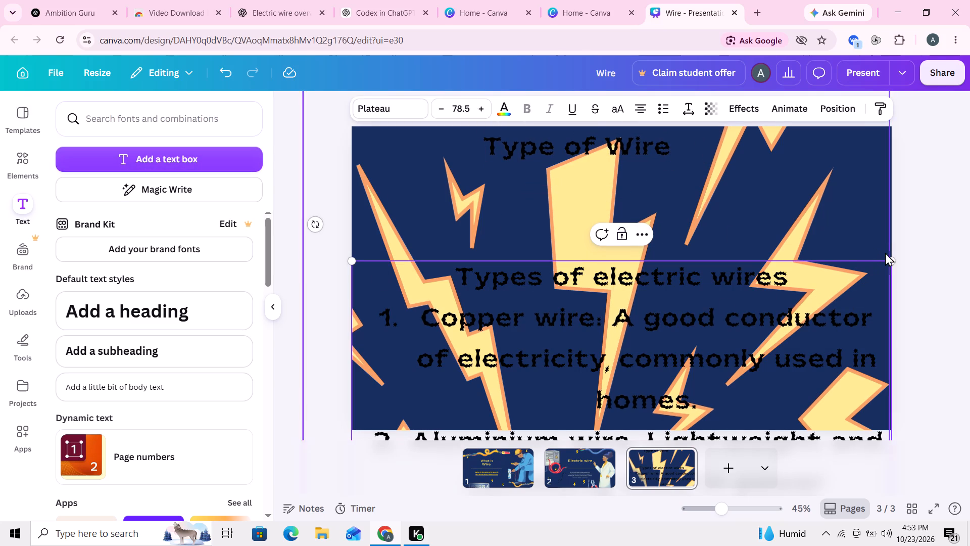
# Move the pasted list text box up to just below the "Type of Wire" title.
pyautogui.moveTo(805, 346); pyautogui.dragTo(804, 268)
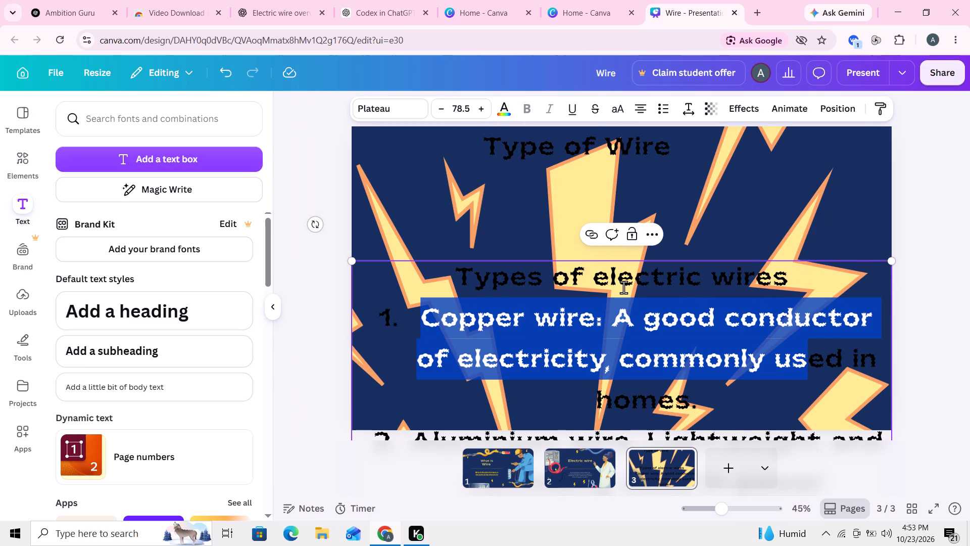
pyautogui.click(623, 287)
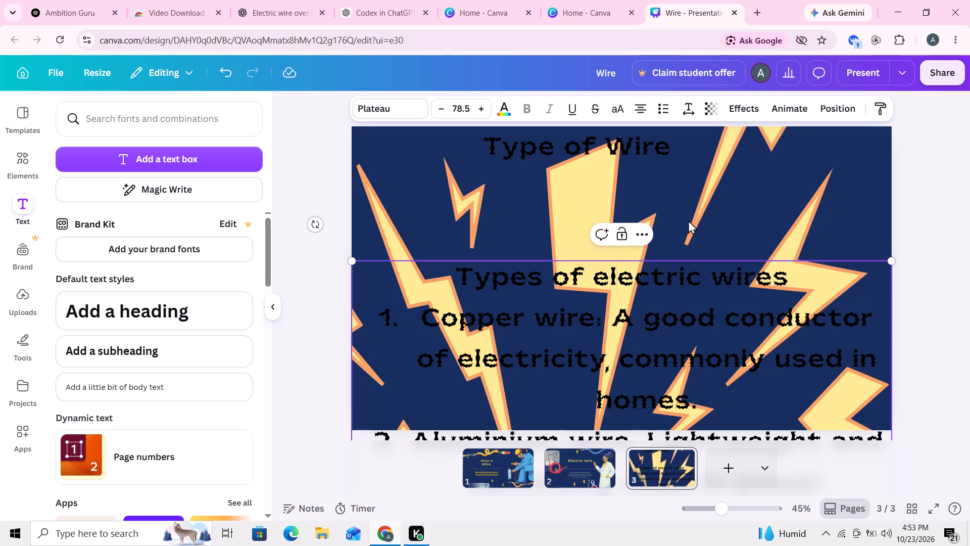
pyautogui.click(688, 220)
pyautogui.moveTo(637, 282); pyautogui.dragTo(634, 243)
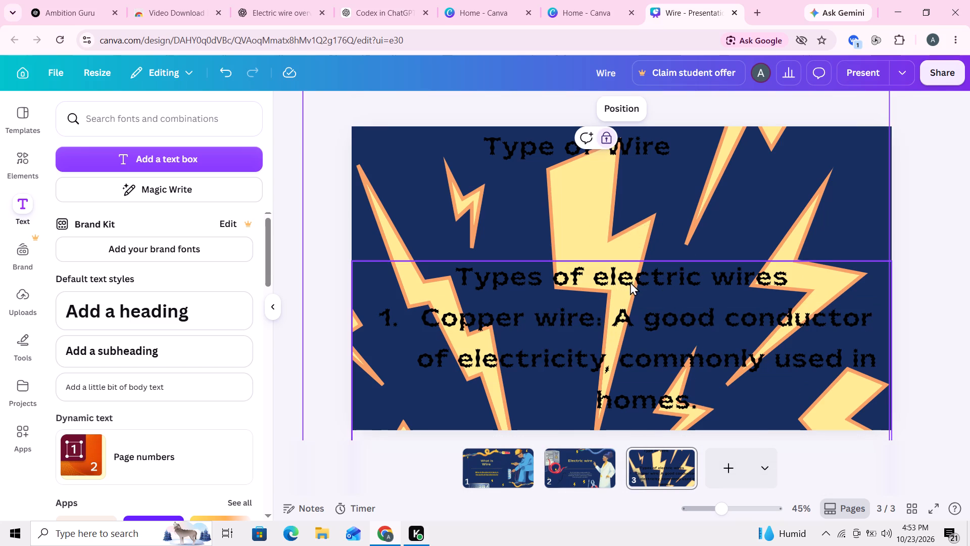
pyautogui.moveTo(605, 289); pyautogui.dragTo(583, 283)
pyautogui.click(563, 305)
pyautogui.click(574, 286)
pyautogui.moveTo(574, 297); pyautogui.dragTo(589, 222)
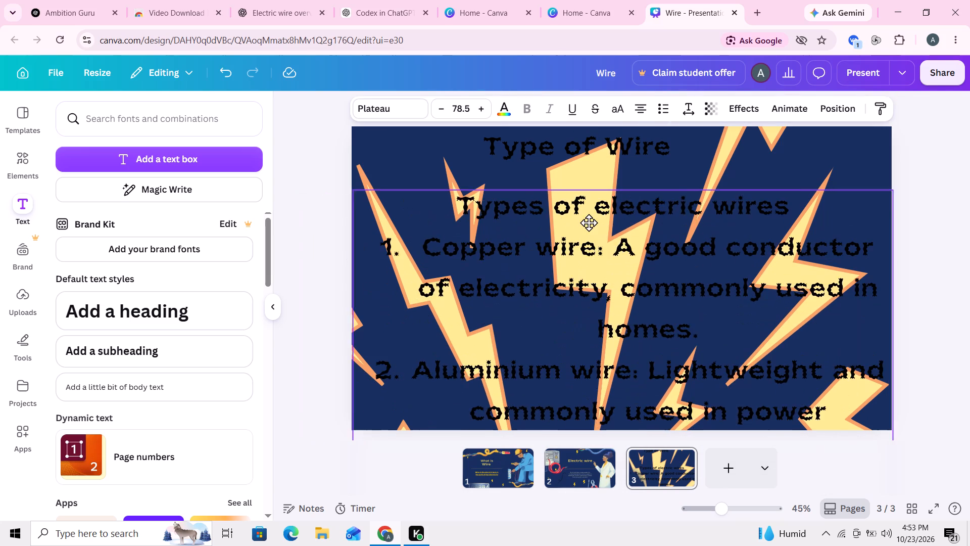
pyautogui.moveTo(589, 222); pyautogui.dragTo(570, 197)
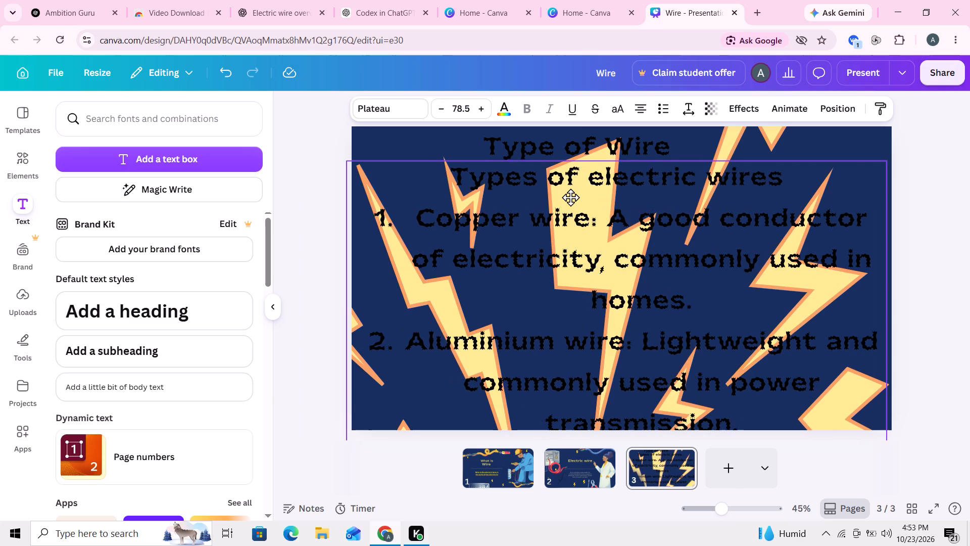
pyautogui.moveTo(570, 197); pyautogui.dragTo(561, 189)
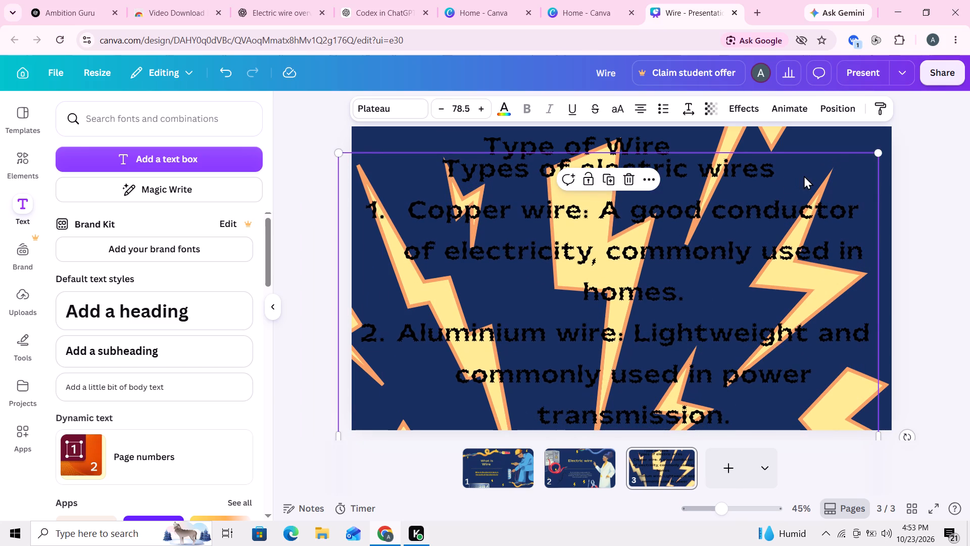
# Delete the "Types of electric wires" heading text from the pasted list text box.
pyautogui.click(804, 175)
pyautogui.click(779, 165)
pyautogui.press('BackSpace')
pyautogui.press('BackSpace')
pyautogui.press('BackSpace')
pyautogui.press('BackSpace')
pyautogui.press('BackSpace')
pyautogui.press('BackSpace')
pyautogui.press('BackSpace')
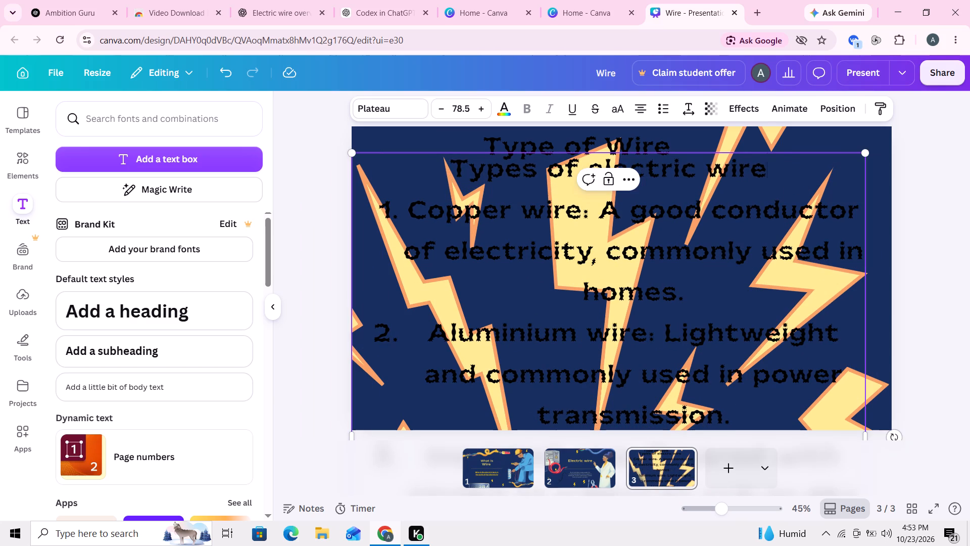
pyautogui.press('BackSpace')
pyautogui.press('BackSpace')
pyautogui.press('BackSpace')
pyautogui.press('BackSpace')
pyautogui.press('BackSpace')
pyautogui.press('BackSpace')
pyautogui.press('BackSpace')
pyautogui.press('BackSpace')
pyautogui.press('BackSpace')
pyautogui.press('BackSpace')
pyautogui.press('BackSpace')
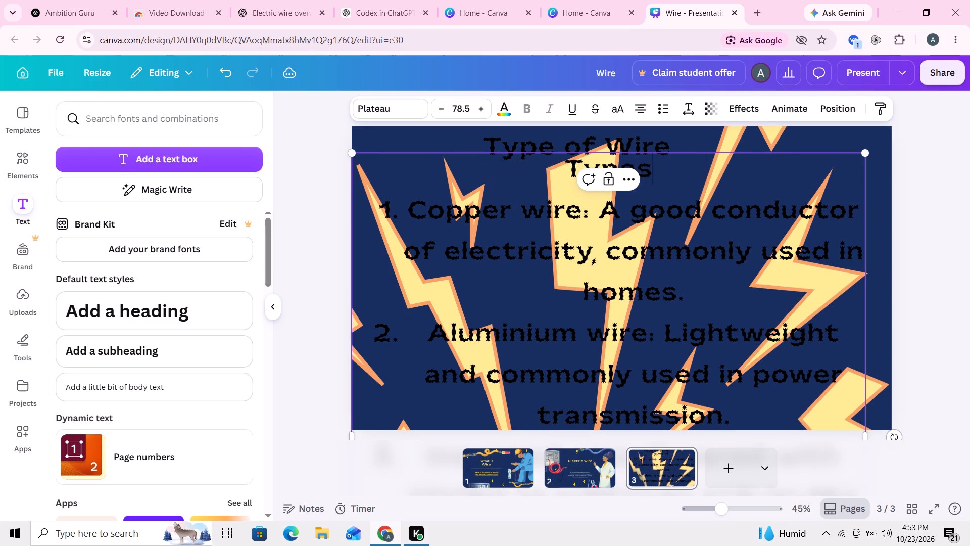
pyautogui.press('BackSpace')
pyautogui.press('BackSpace')
pyautogui.press('BackSpace')
pyautogui.press('BackSpace')
pyautogui.press('BackSpace')
pyautogui.press('BackSpace')
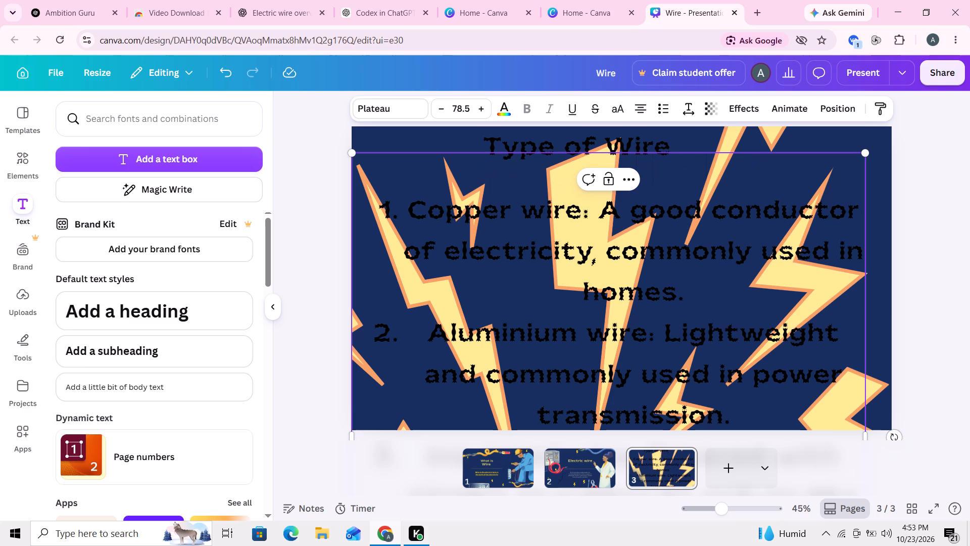
# Remove the list number and the empty line before the "Copper wire" item.
pyautogui.press('Down')
pyautogui.press('Left')
pyautogui.press('Left')
pyautogui.press('Left')
pyautogui.press('Left')
pyautogui.press('Left')
pyautogui.press('Left')
pyautogui.press('Left')
pyautogui.press('Left')
pyautogui.press('Left')
pyautogui.press('Left')
pyautogui.press('Left')
pyautogui.press('Left')
pyautogui.press('Left')
pyautogui.press('Left')
pyautogui.press('Left')
pyautogui.press('Left')
pyautogui.press('Left')
pyautogui.press('Left')
pyautogui.press('Right')
pyautogui.press('Down')
pyautogui.press('Left')
pyautogui.press('Left')
pyautogui.press('Left')
pyautogui.press('Left')
pyautogui.press('Left')
pyautogui.press('Left')
pyautogui.press('Left')
pyautogui.press('Left')
pyautogui.press('Left')
pyautogui.press('Left')
pyautogui.press('Left')
pyautogui.press('Left')
pyautogui.press('Left')
pyautogui.press('Left')
pyautogui.press('Right')
pyautogui.press('BackSpace')
pyautogui.press('BackSpace')
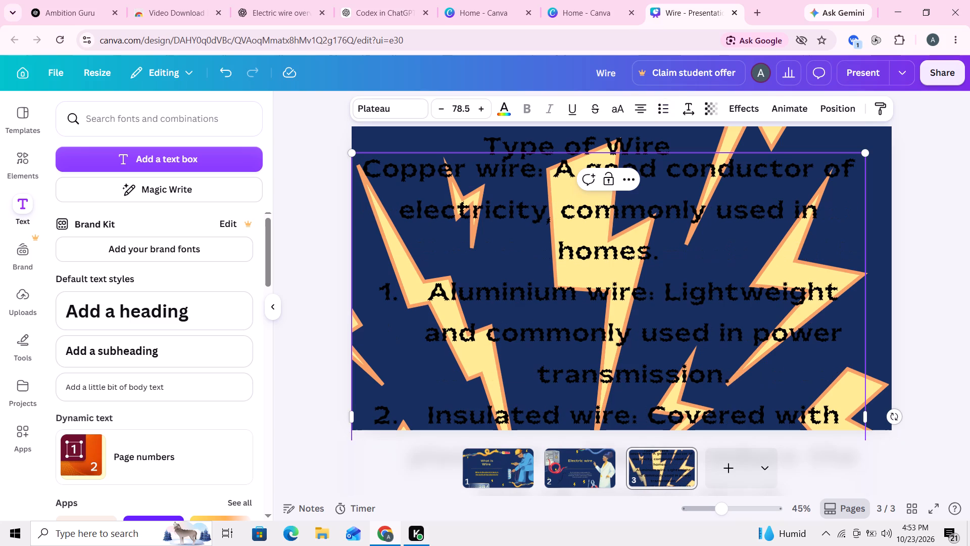
# Remove the list number from the "Aluminium wire" item, keeping the item on its own line.
pyautogui.press('Down')
pyautogui.press('Down')
pyautogui.press('Down')
pyautogui.press('BackSpace')
pyautogui.press('BackSpace')
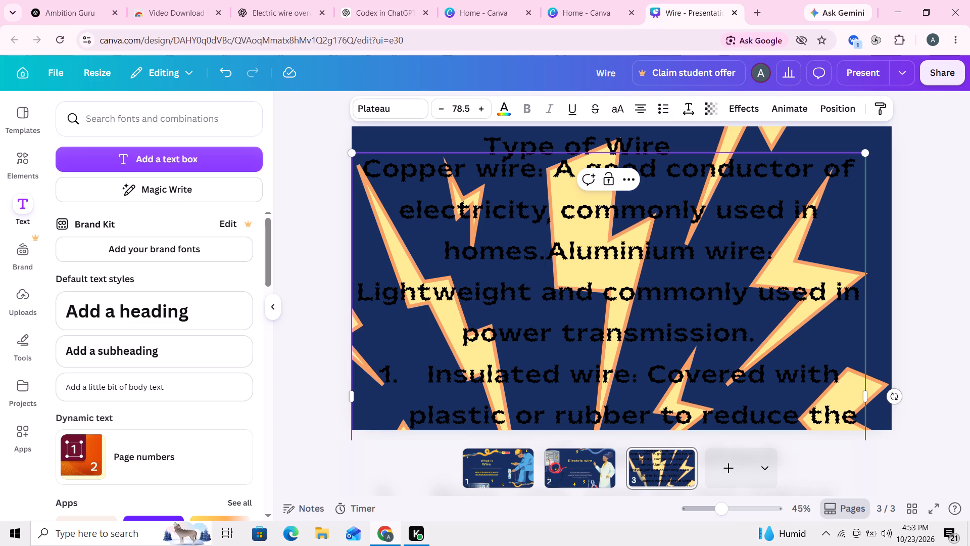
pyautogui.press('Return')
# Replace the full stop after "transmission" in the Aluminium wire item with an "s".
pyautogui.press('Down')
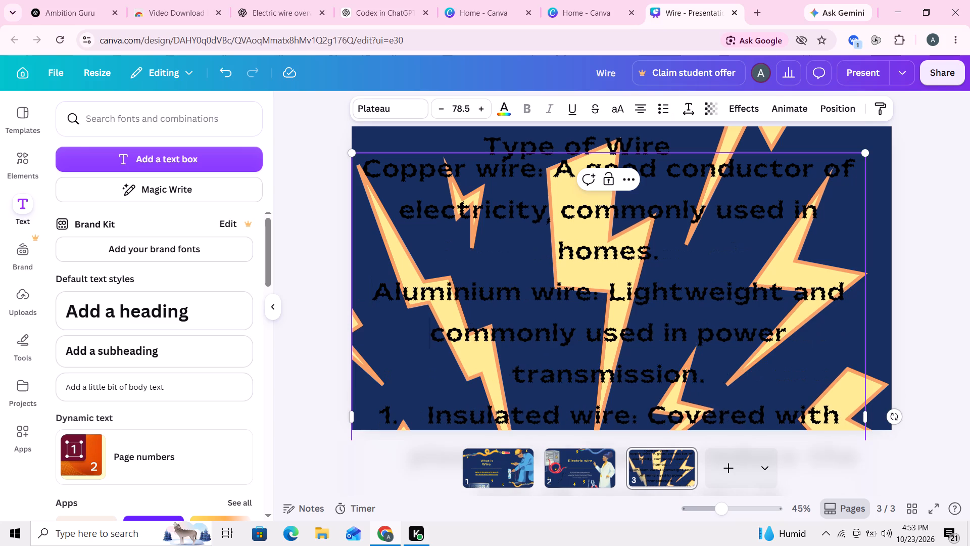
pyautogui.press('Down')
pyautogui.press('Down')
pyautogui.press('Left')
pyautogui.press('Left')
pyautogui.press('Left')
pyautogui.press('Right')
pyautogui.press('Right')
pyautogui.press('BackSpace')
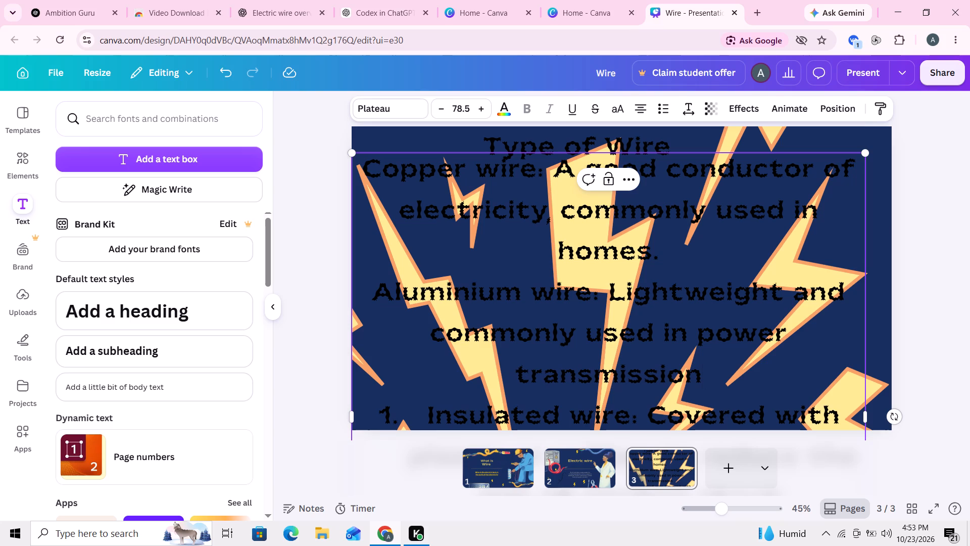
pyautogui.press('s')
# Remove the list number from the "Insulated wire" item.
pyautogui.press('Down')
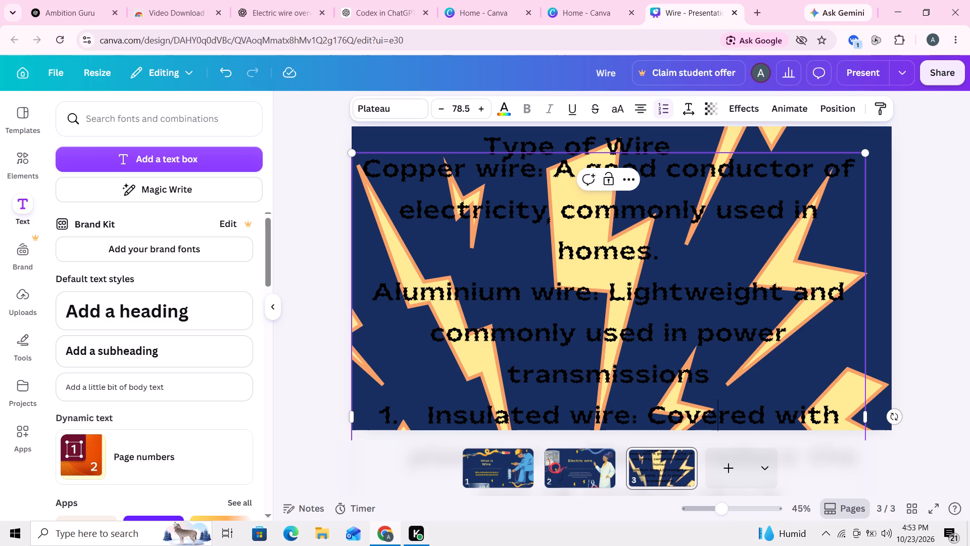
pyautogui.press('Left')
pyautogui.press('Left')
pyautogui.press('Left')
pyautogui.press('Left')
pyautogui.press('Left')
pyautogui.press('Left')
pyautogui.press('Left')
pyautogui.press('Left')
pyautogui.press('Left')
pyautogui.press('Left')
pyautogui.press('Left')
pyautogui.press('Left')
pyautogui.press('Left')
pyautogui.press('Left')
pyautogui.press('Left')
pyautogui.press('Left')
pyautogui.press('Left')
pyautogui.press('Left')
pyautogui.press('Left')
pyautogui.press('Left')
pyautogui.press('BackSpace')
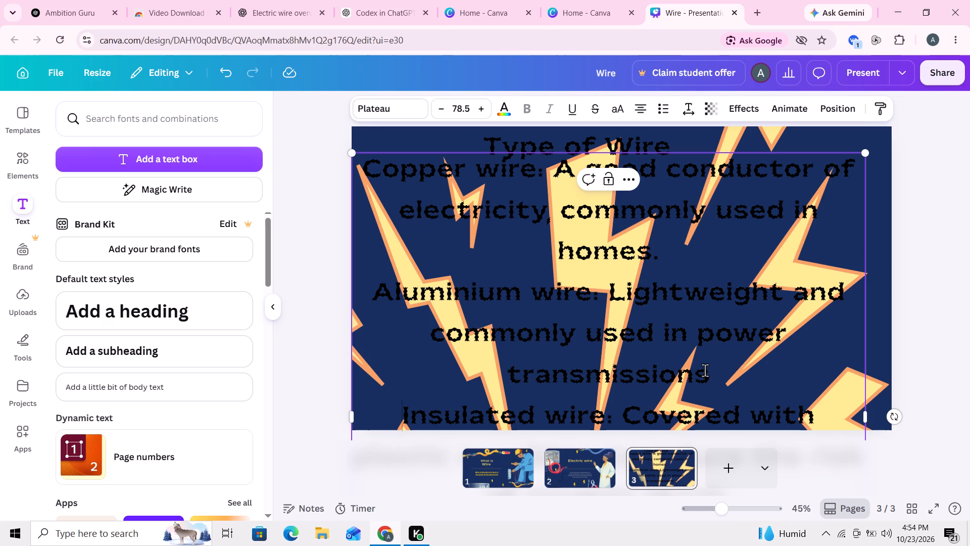
# Reduce the list text box to the Copper wire and Aluminium wire items by cutting them, clearing the remaining text and pasting them back.
pyautogui.moveTo(712, 373); pyautogui.dragTo(388, 151)
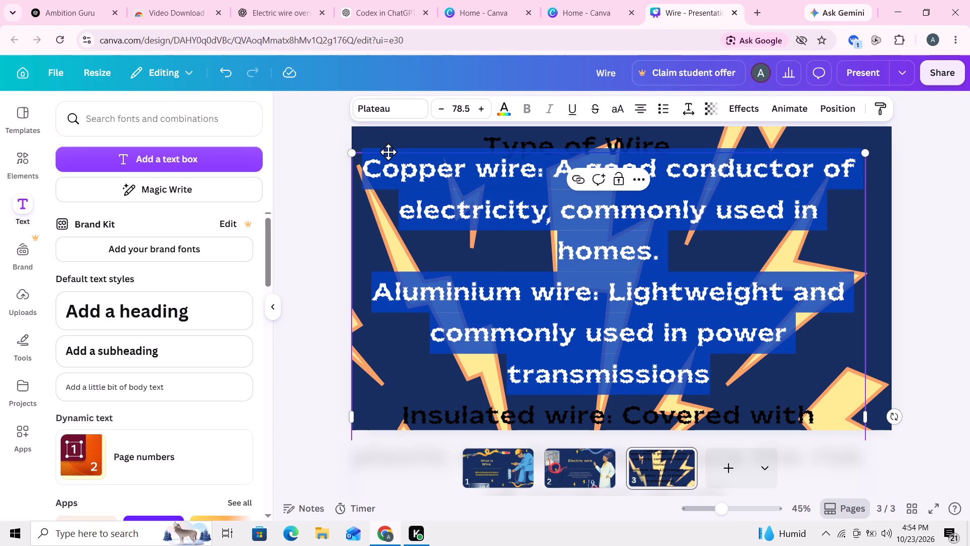
pyautogui.hotkey('ctrl', 'x')
pyautogui.moveTo(361, 185); pyautogui.dragTo(969, 545)
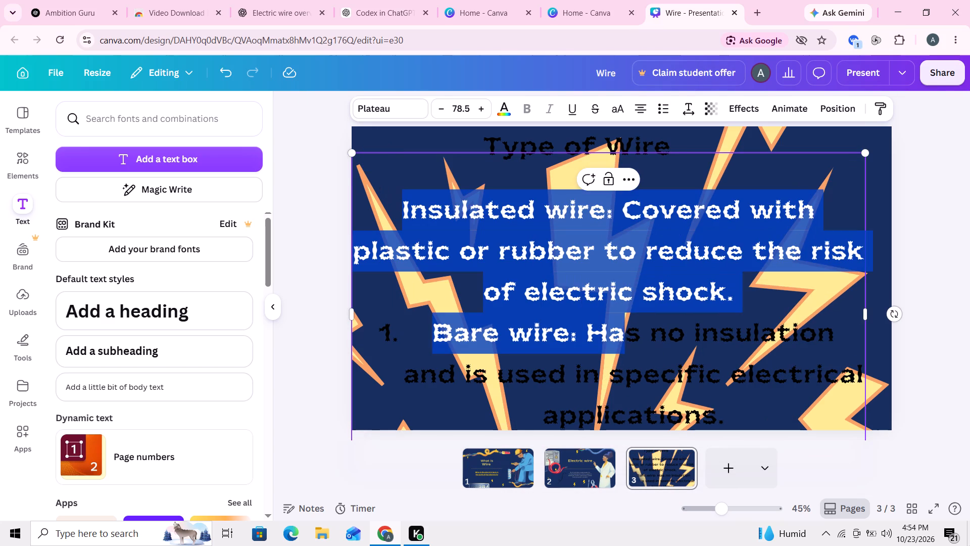
pyautogui.moveTo(969, 545); pyautogui.dragTo(969, 468)
pyautogui.moveTo(969, 468); pyautogui.dragTo(873, 496)
pyautogui.press('BackSpace')
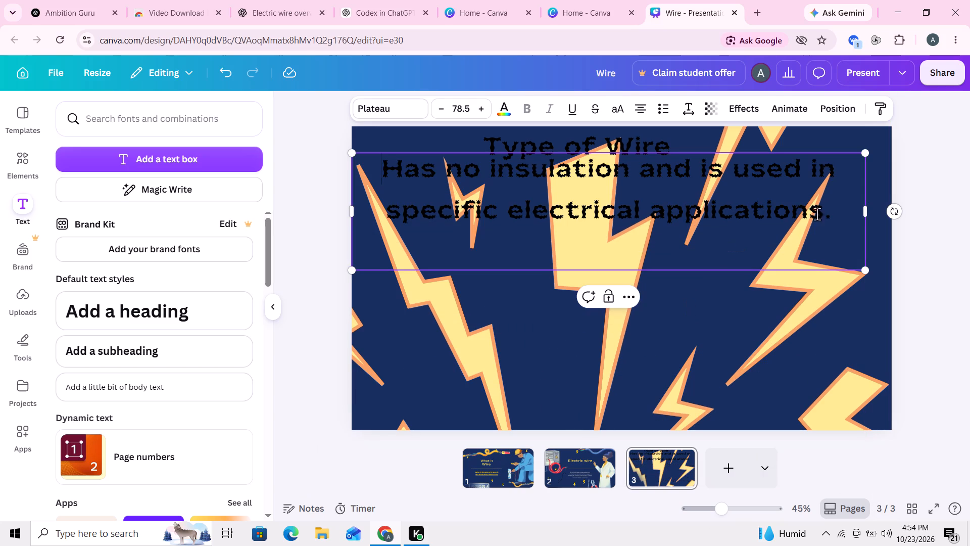
pyautogui.moveTo(827, 212); pyautogui.dragTo(255, 184)
pyautogui.press('BackSpace')
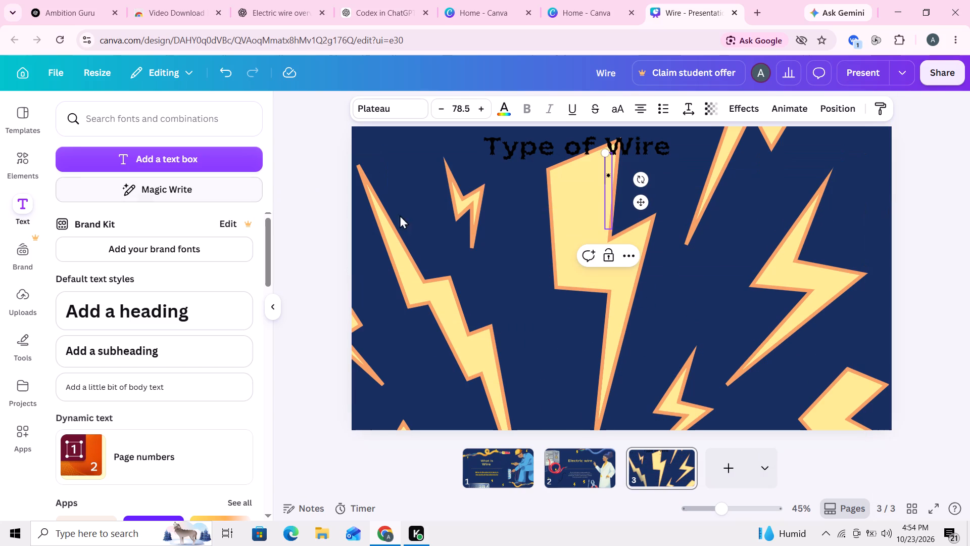
pyautogui.hotkey('ctrl', 'v')
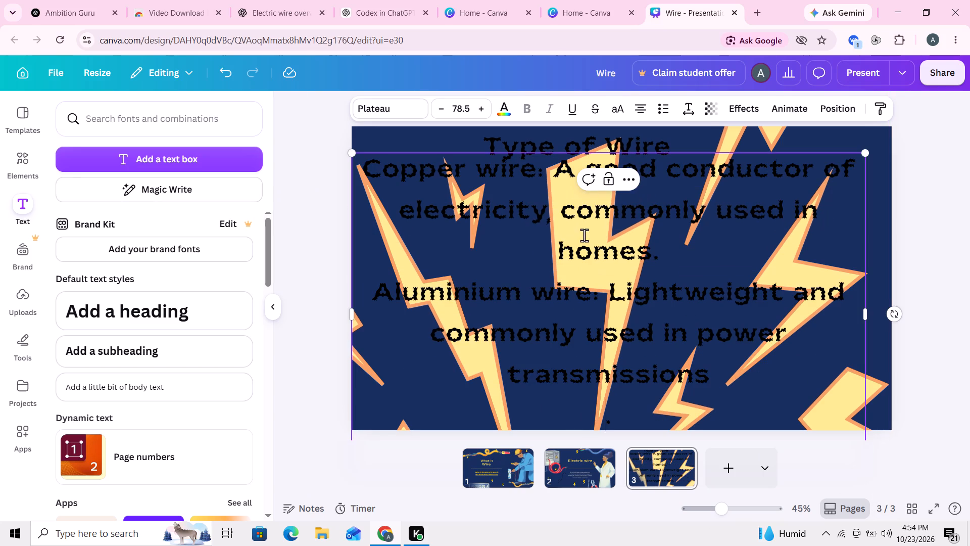
# Number the wire descriptions by adding "2." before "Aluminium wire" and "1." before "Copper wire".
pyautogui.click(374, 293)
pyautogui.press('2')
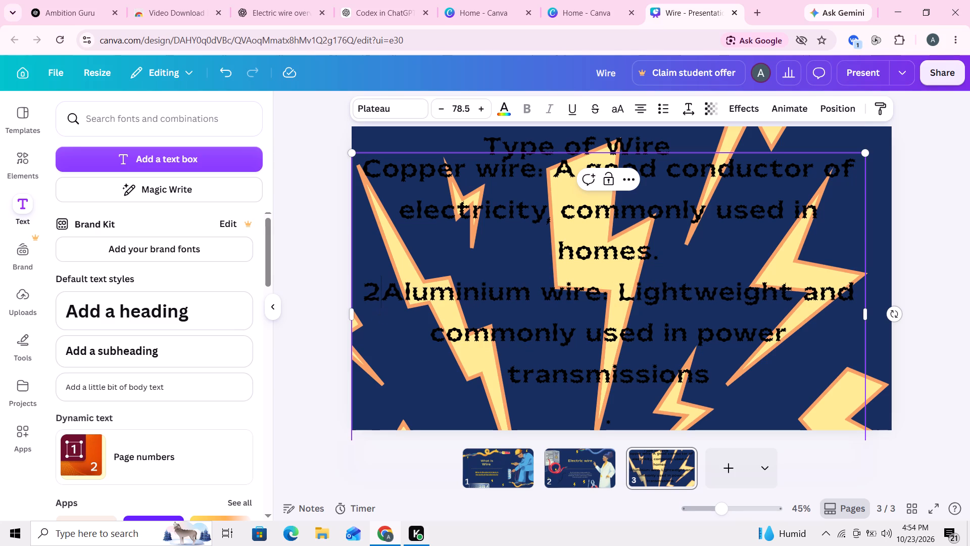
pyautogui.press('.')
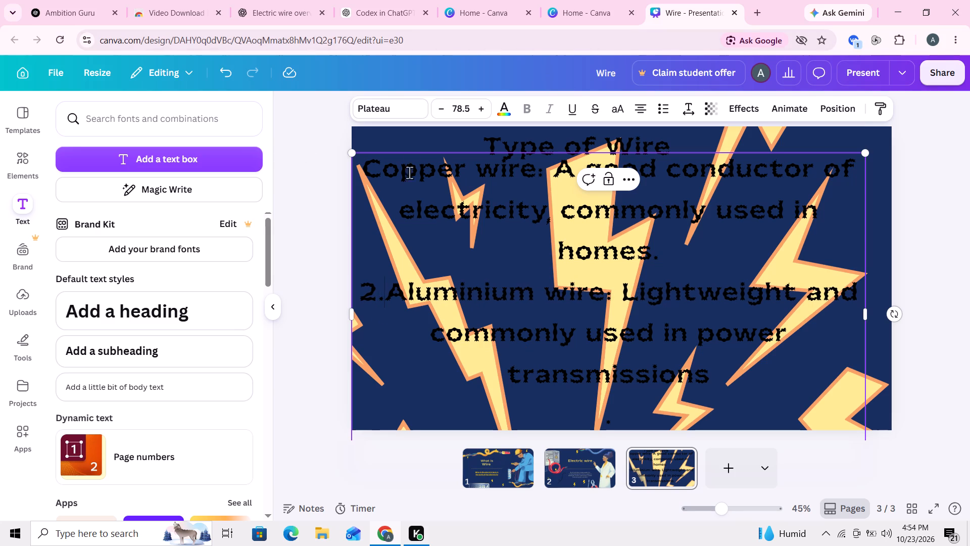
pyautogui.click(365, 166)
pyautogui.write('1.')
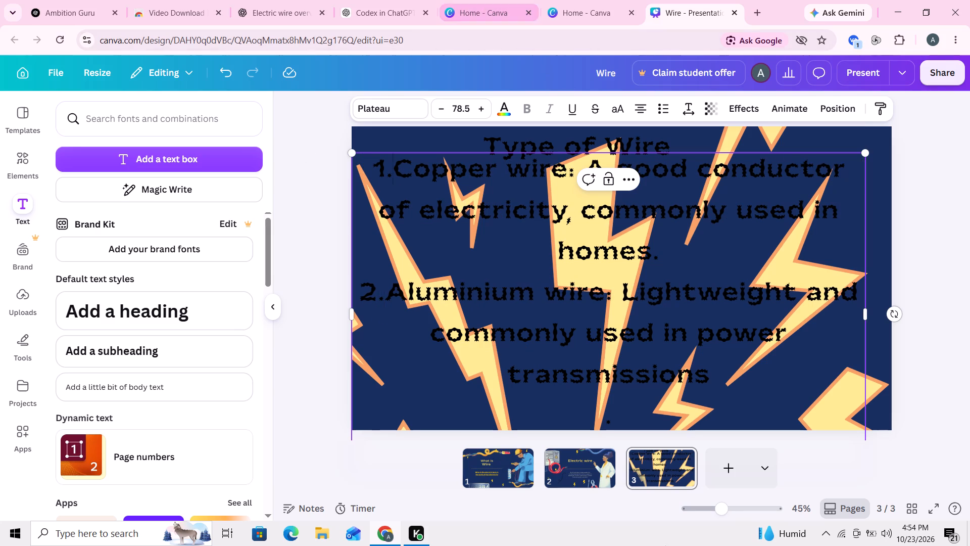
pyautogui.click(943, 161)
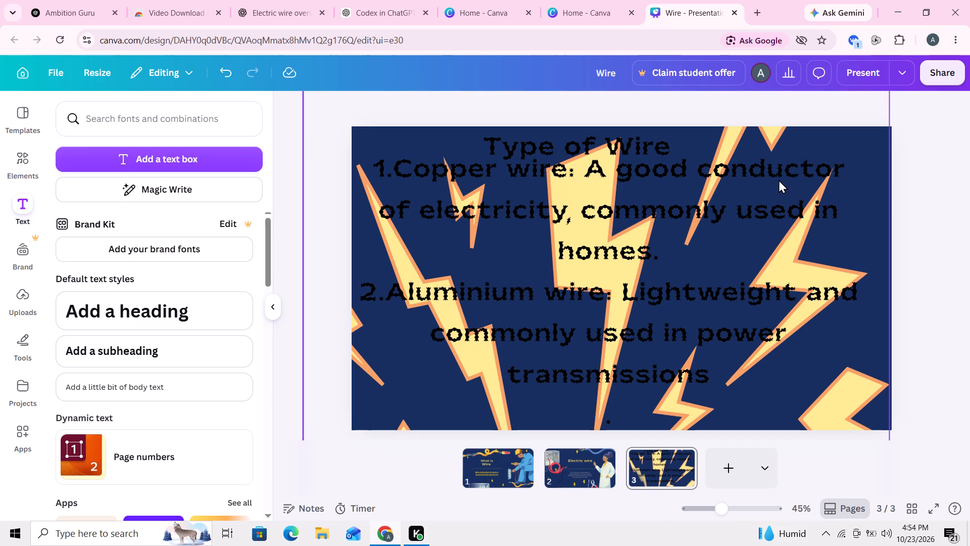
# Move the wire descriptions text box down so it sits just below the "Type of Wire" title.
pyautogui.moveTo(775, 180); pyautogui.dragTo(792, 204)
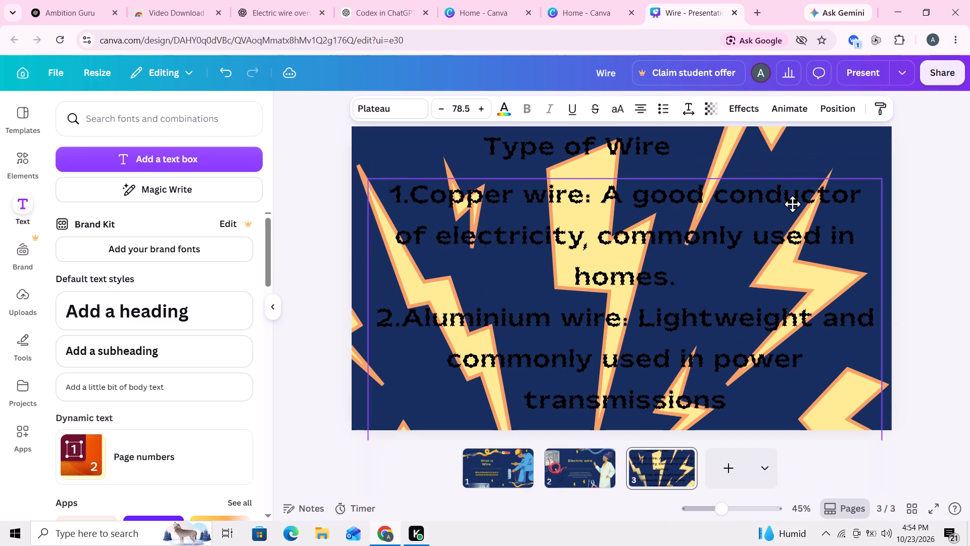
pyautogui.moveTo(792, 204); pyautogui.dragTo(787, 200)
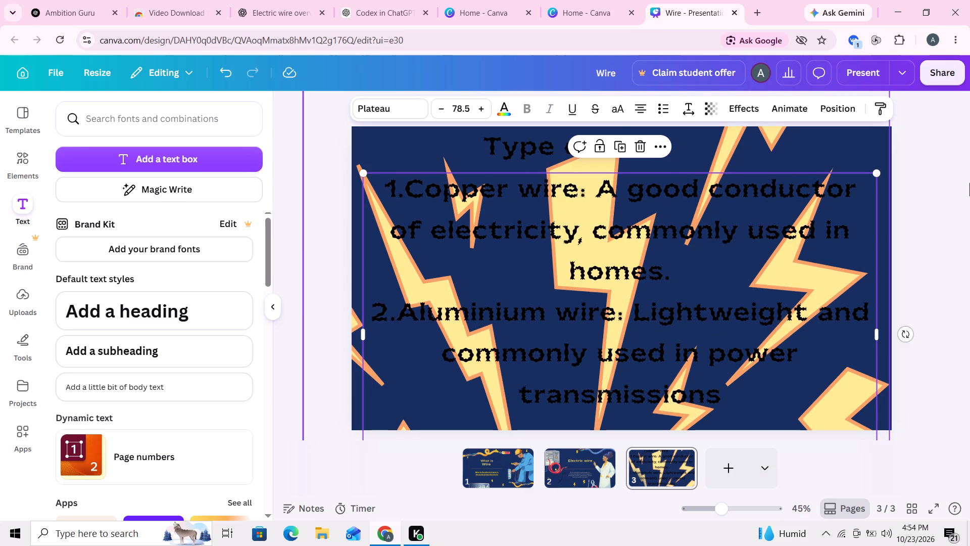
pyautogui.click(931, 165)
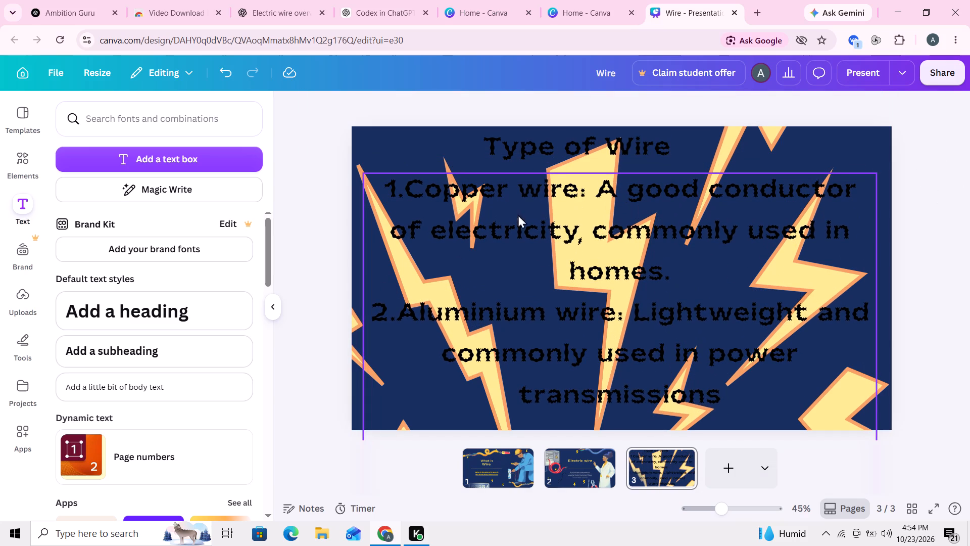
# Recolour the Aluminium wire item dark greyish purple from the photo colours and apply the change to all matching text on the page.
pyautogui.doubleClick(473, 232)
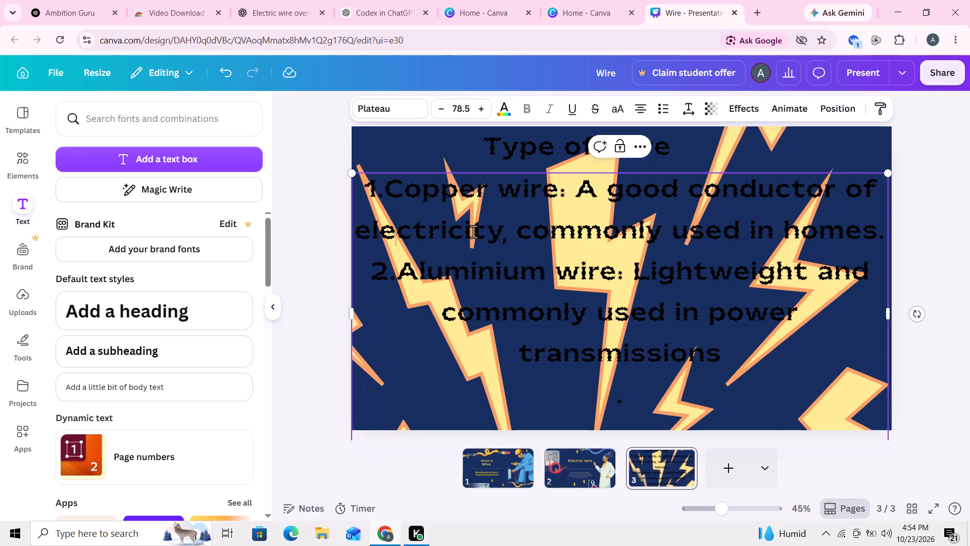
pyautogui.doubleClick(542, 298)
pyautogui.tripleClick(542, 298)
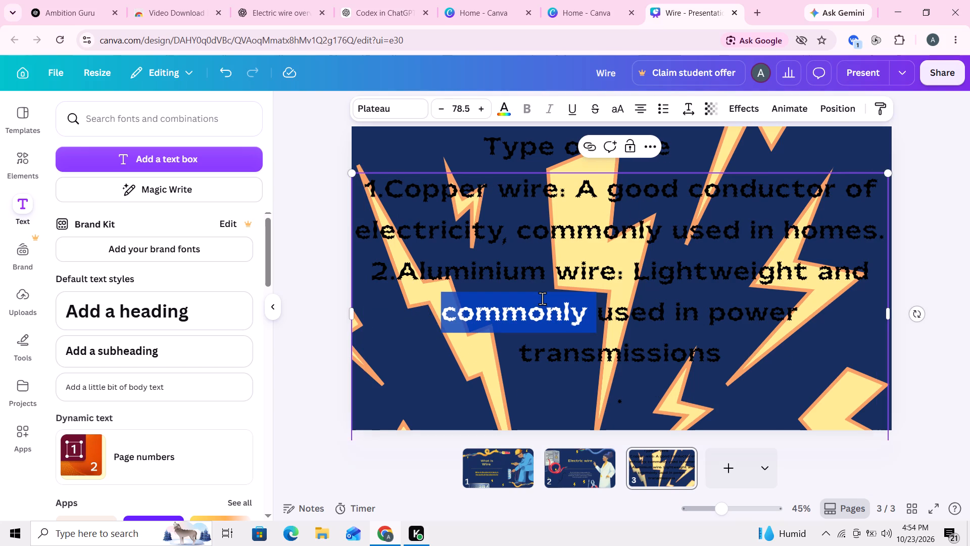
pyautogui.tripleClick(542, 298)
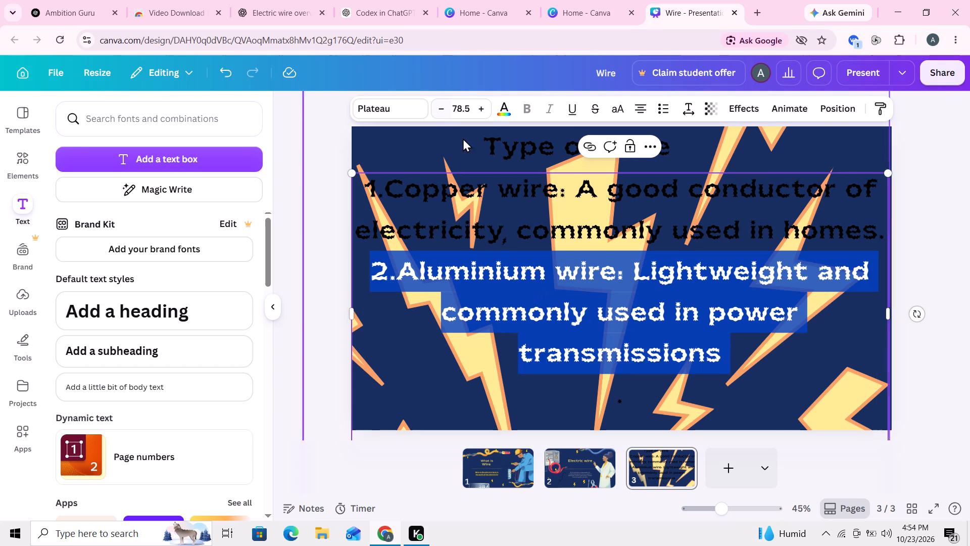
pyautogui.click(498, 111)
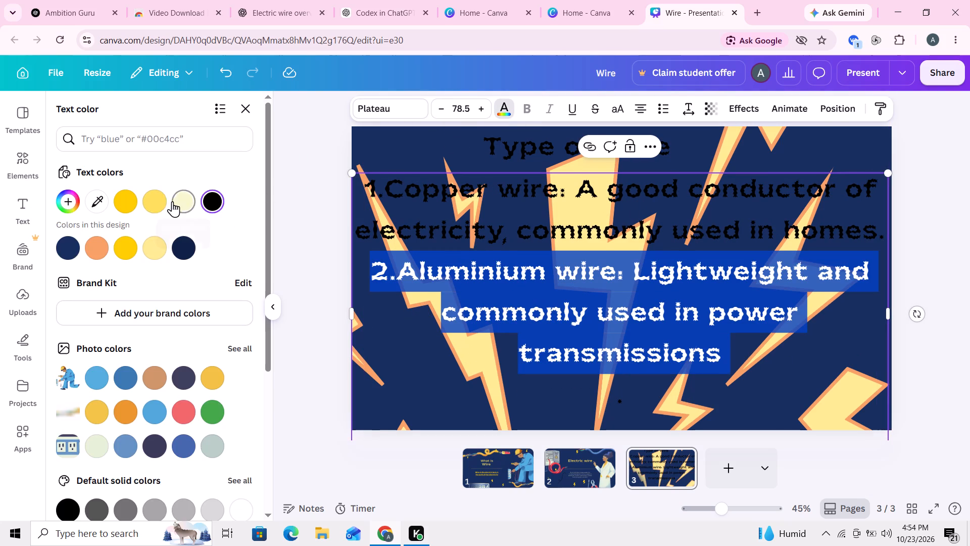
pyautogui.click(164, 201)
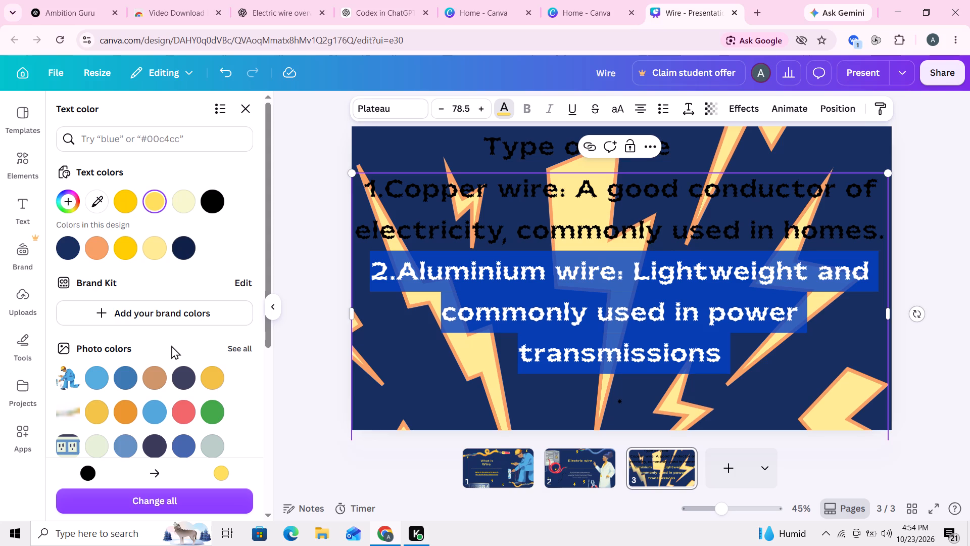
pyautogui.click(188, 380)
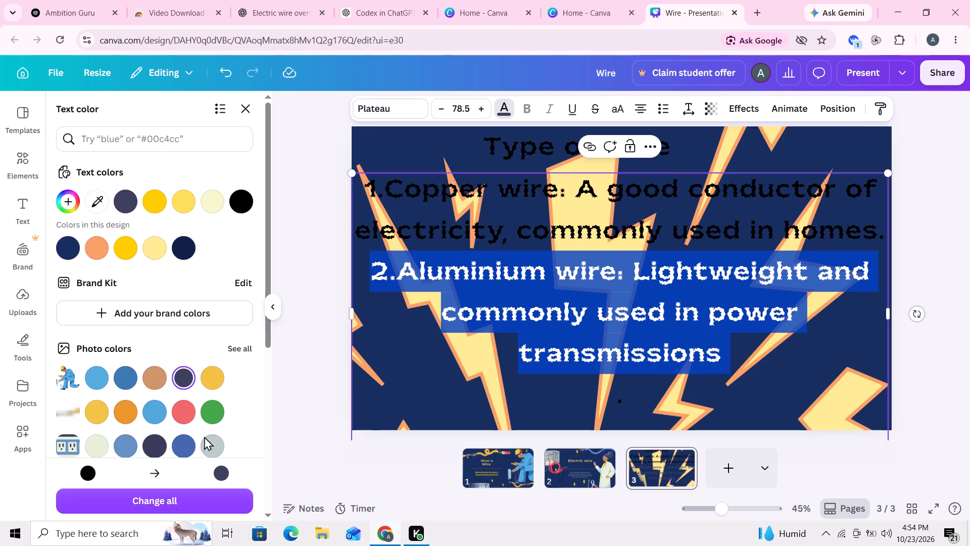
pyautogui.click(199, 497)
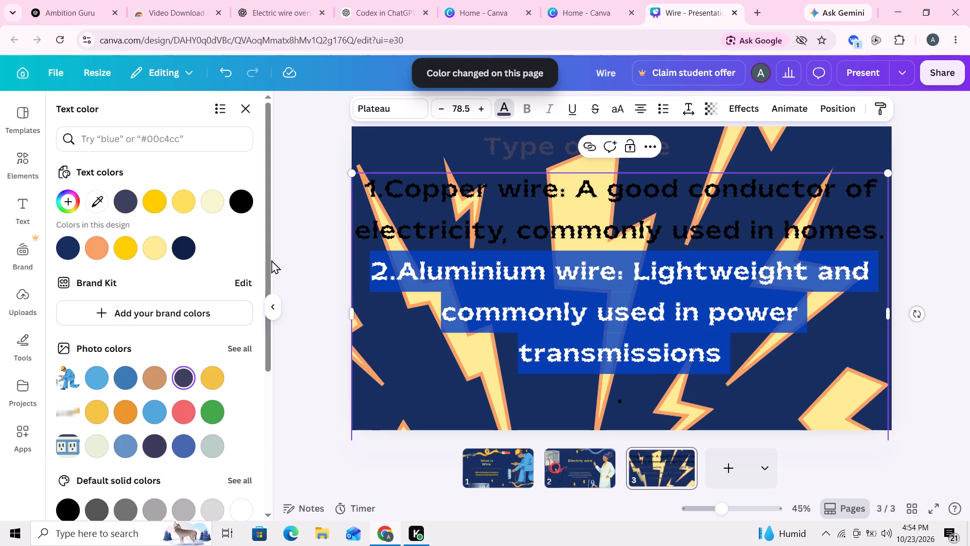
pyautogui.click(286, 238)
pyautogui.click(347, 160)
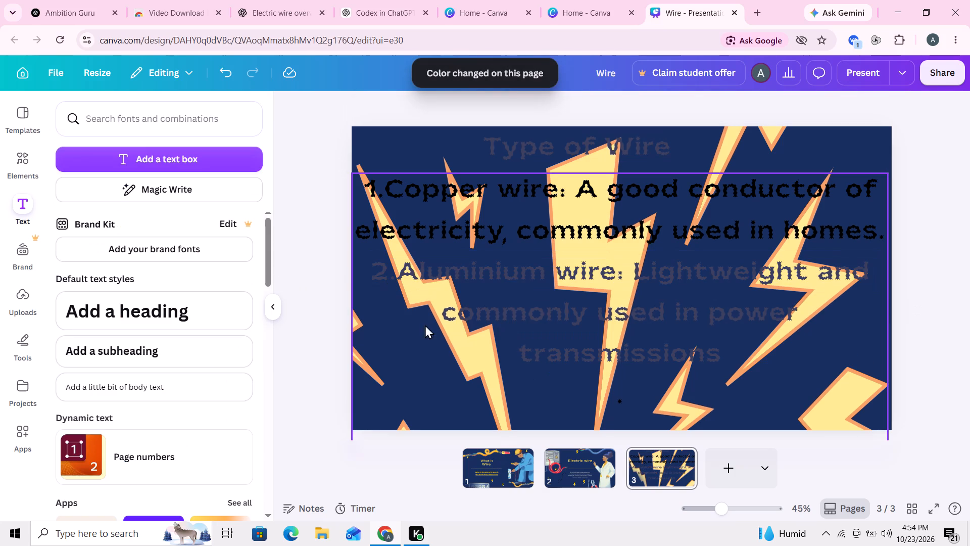
# Recolour the Copper wire item vivid violet from the default solid colours.
pyautogui.doubleClick(502, 213)
pyautogui.doubleClick(502, 213)
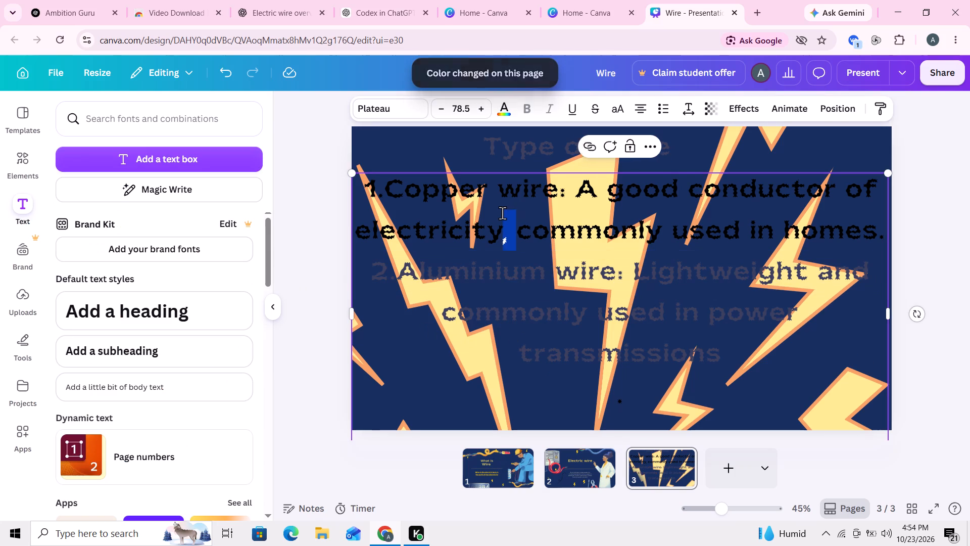
pyautogui.tripleClick(502, 213)
pyautogui.click(508, 111)
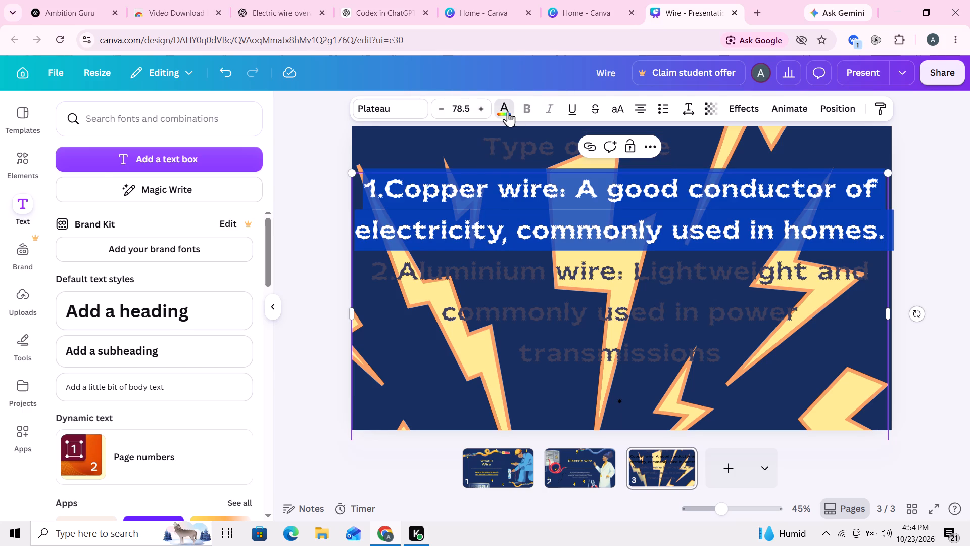
pyautogui.middleClick(235, 274)
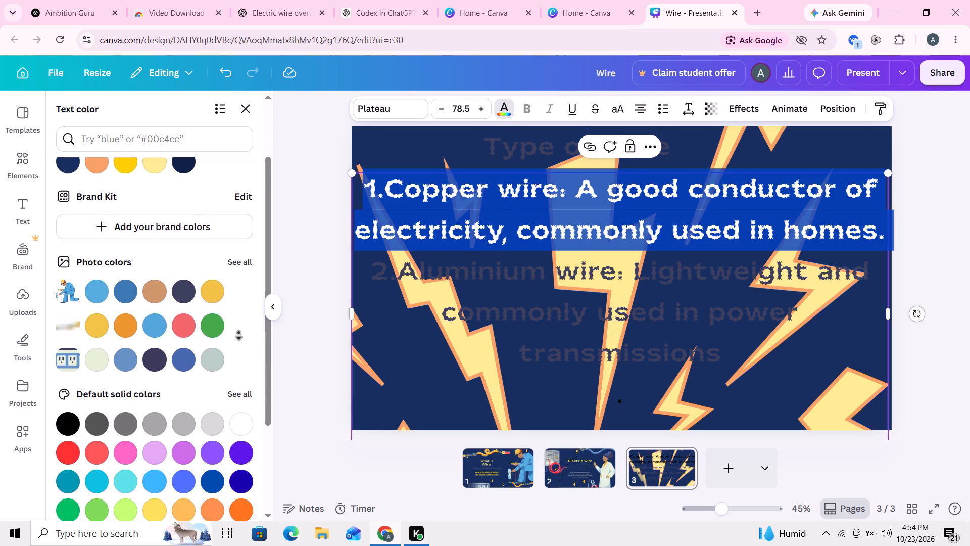
pyautogui.middleClick(239, 333)
pyautogui.click(239, 422)
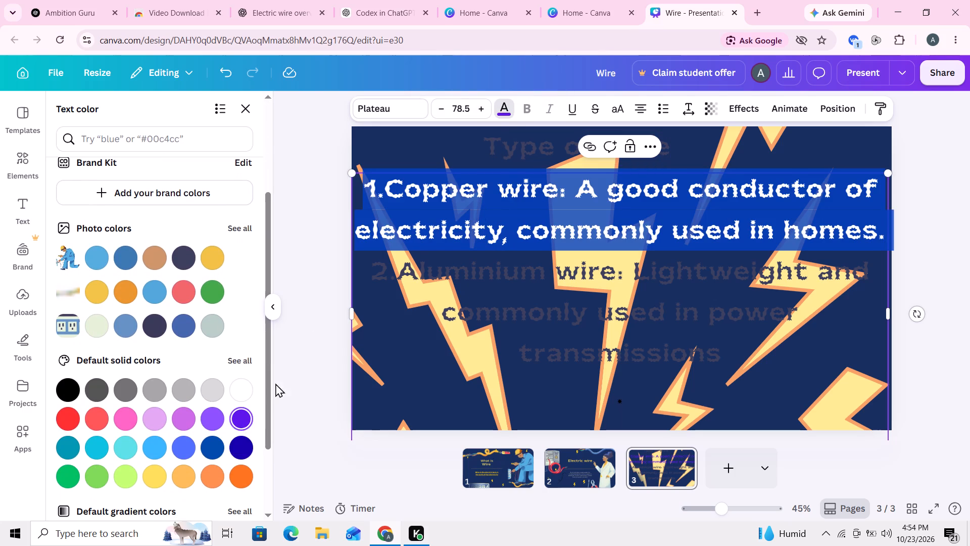
pyautogui.click(319, 261)
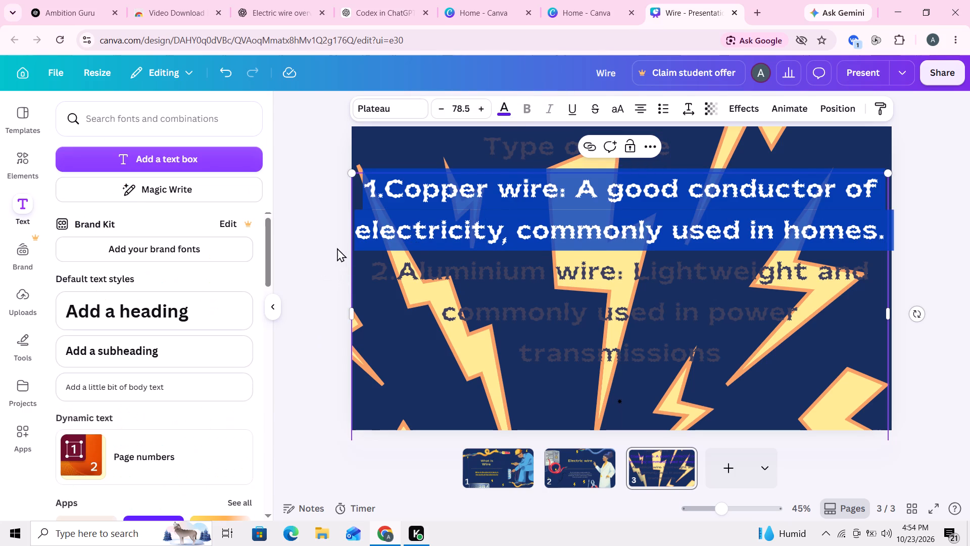
pyautogui.click(337, 248)
# Recolour the Aluminium wire item green from the photo colours and apply the change to all matching text on the page.
pyautogui.doubleClick(444, 284)
pyautogui.doubleClick(444, 284)
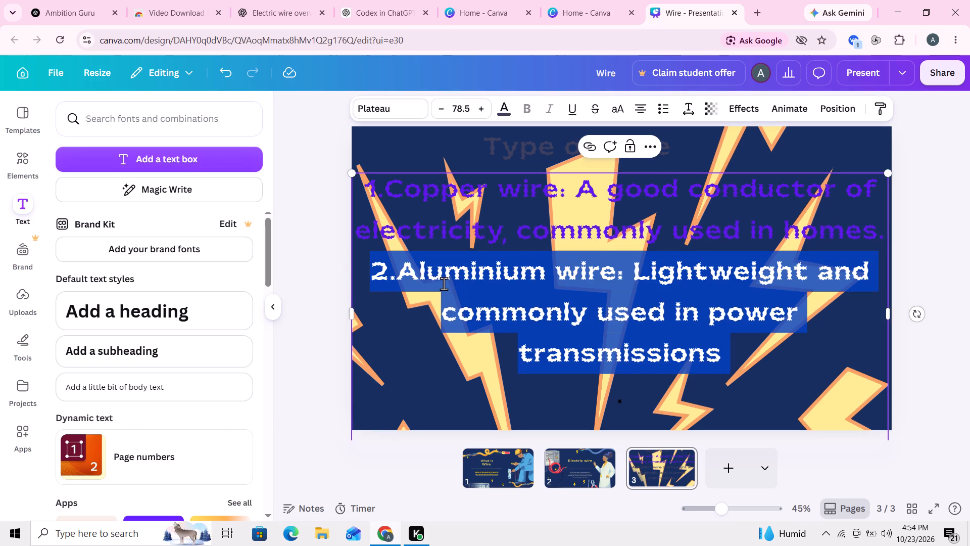
pyautogui.click(504, 111)
pyautogui.click(215, 441)
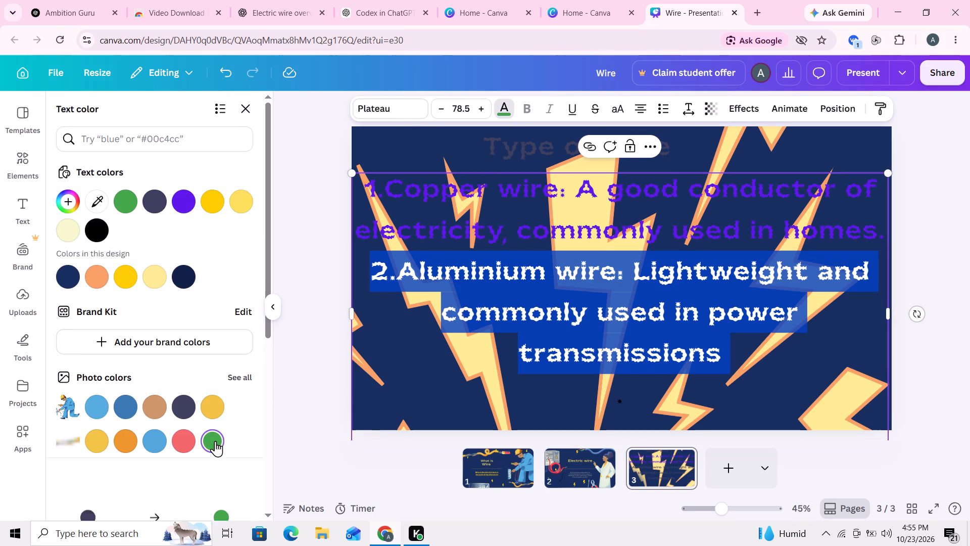
pyautogui.click(137, 504)
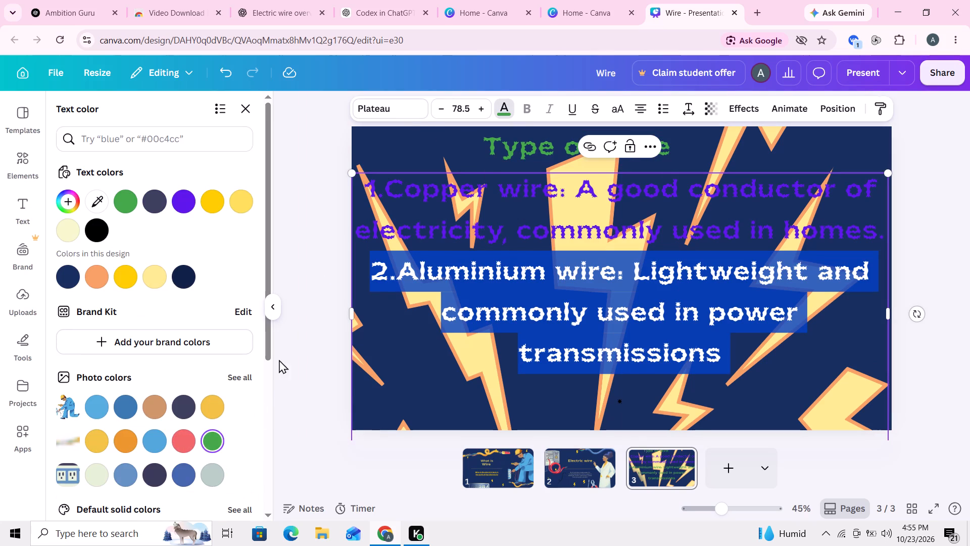
pyautogui.click(313, 252)
pyautogui.click(333, 254)
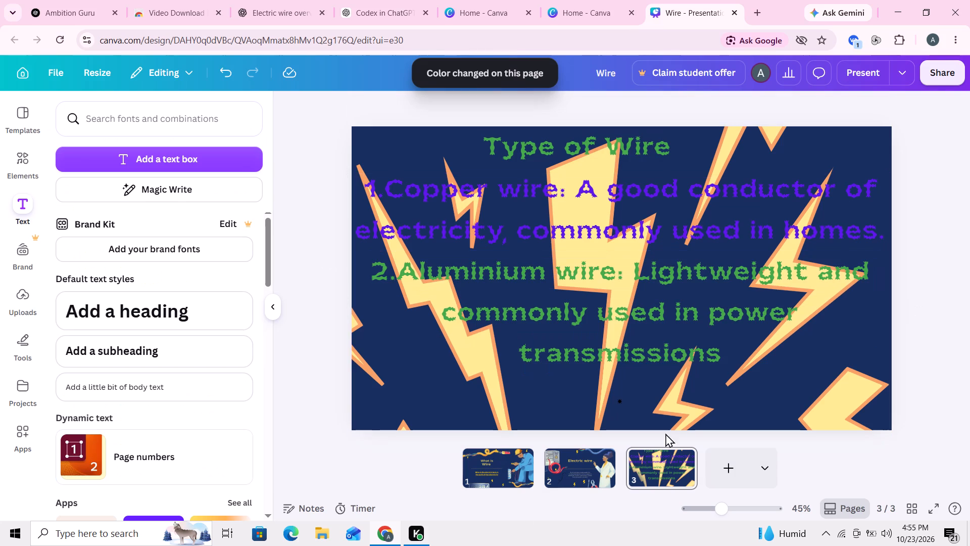
# Recolour the "Type of Wire" title light yellow from the text colours already used in the design.
pyautogui.doubleClick(627, 150)
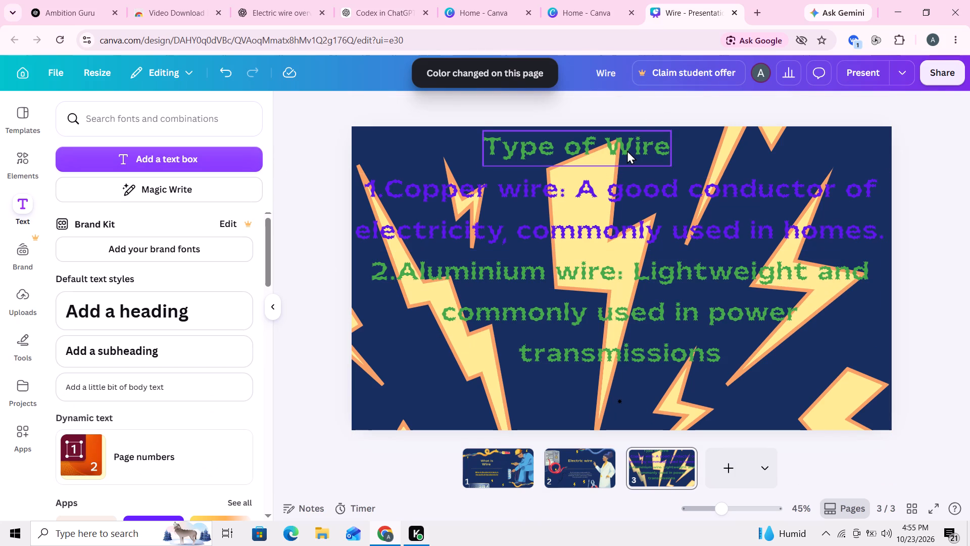
pyautogui.doubleClick(627, 150)
pyautogui.doubleClick(627, 150)
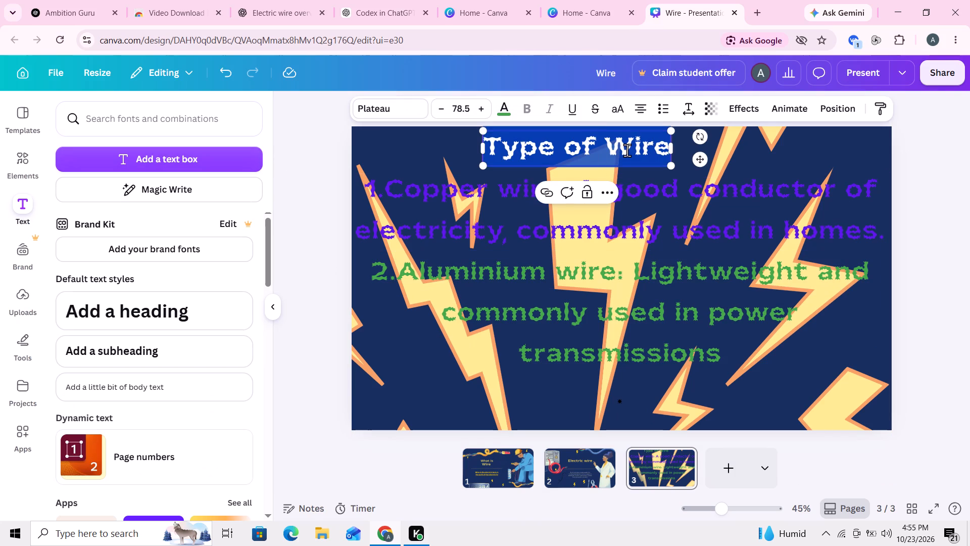
pyautogui.click(507, 113)
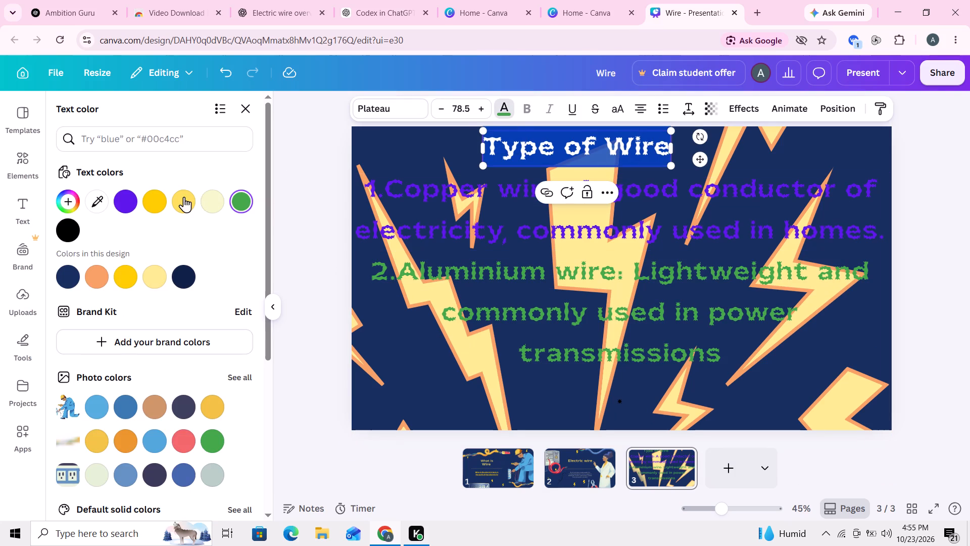
pyautogui.click(184, 197)
pyautogui.click(338, 144)
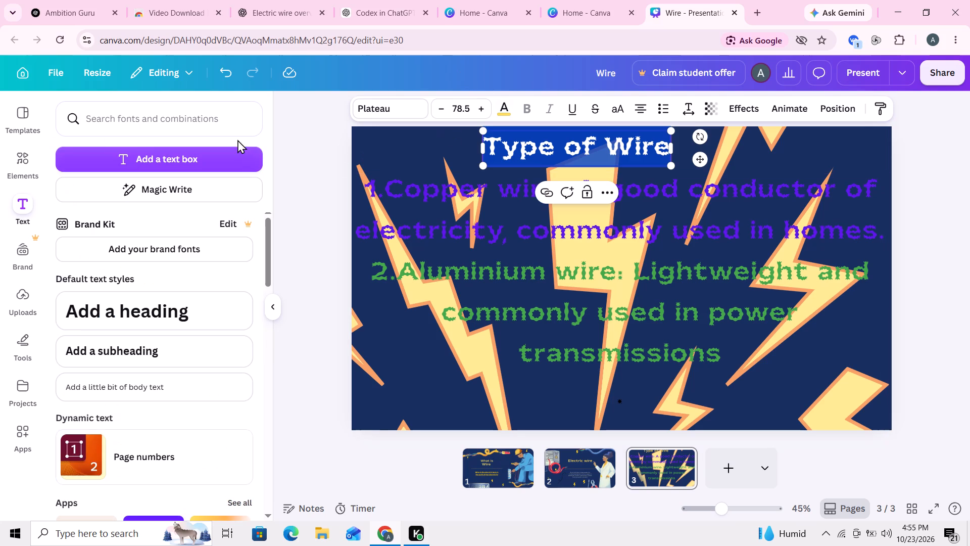
pyautogui.click(330, 120)
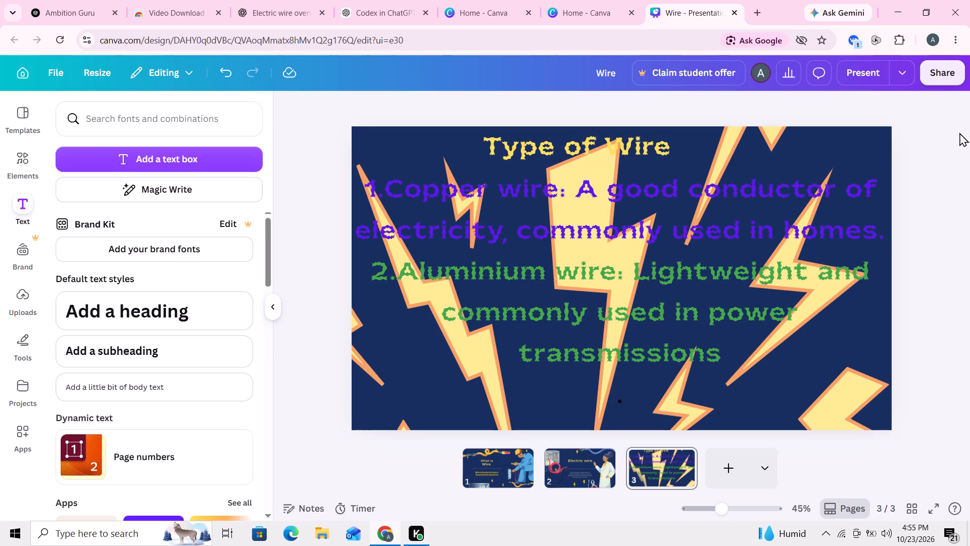